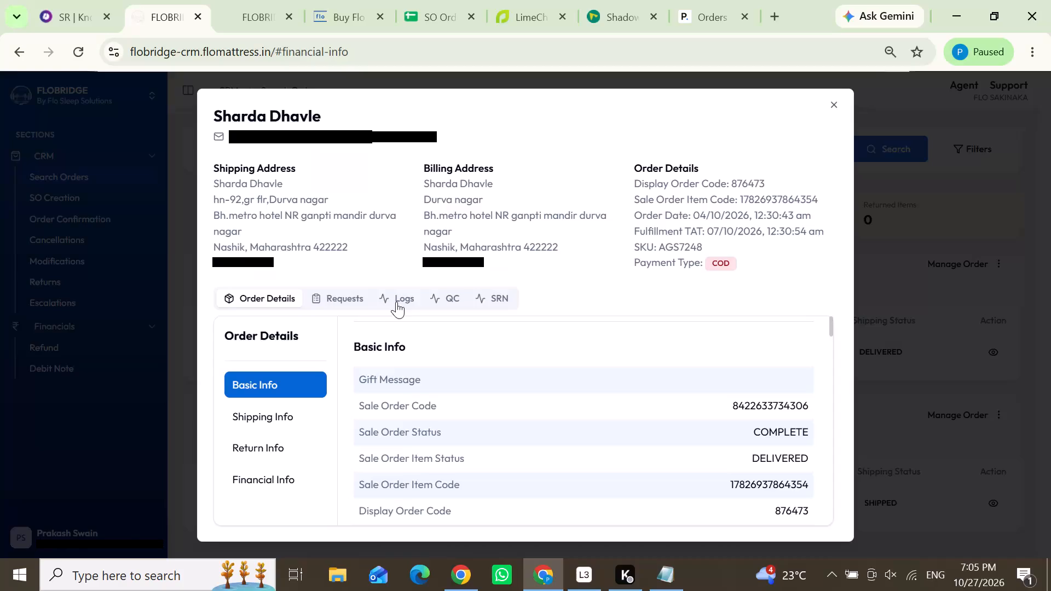
click(394, 301)
scroll(444, 427, down, 5)
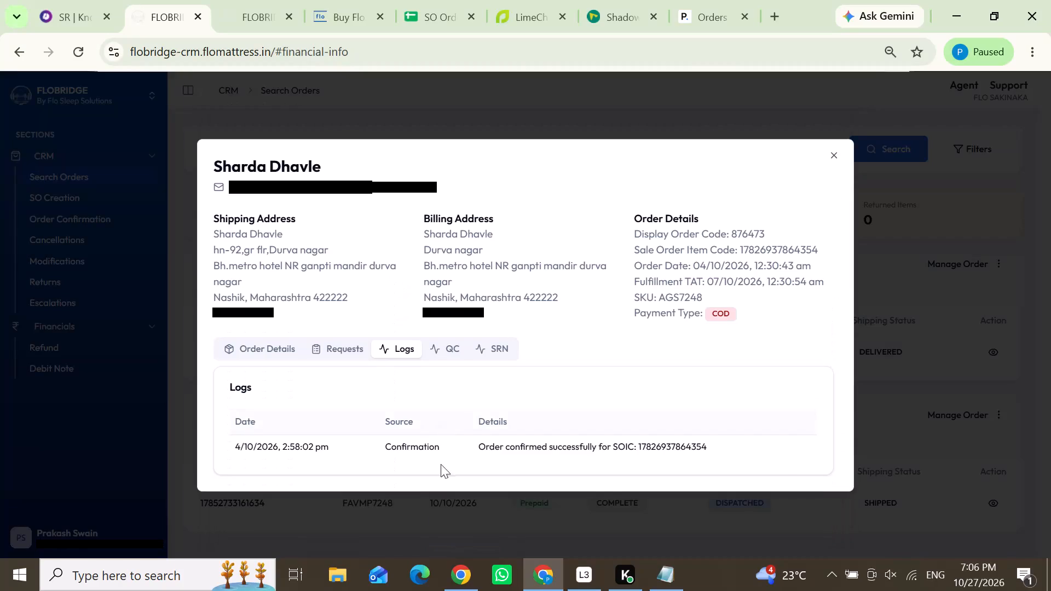
click(432, 518)
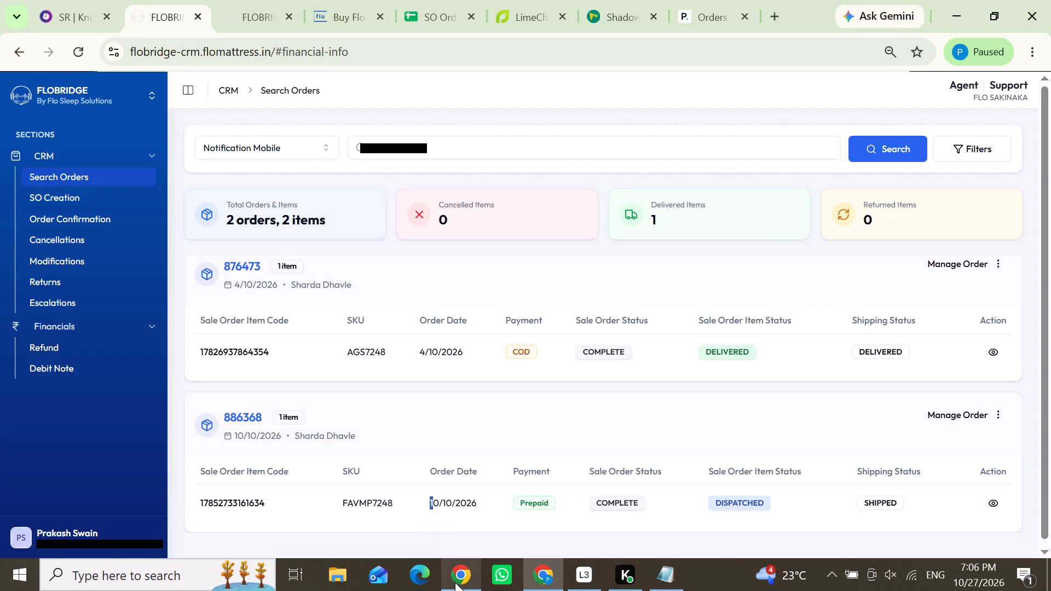
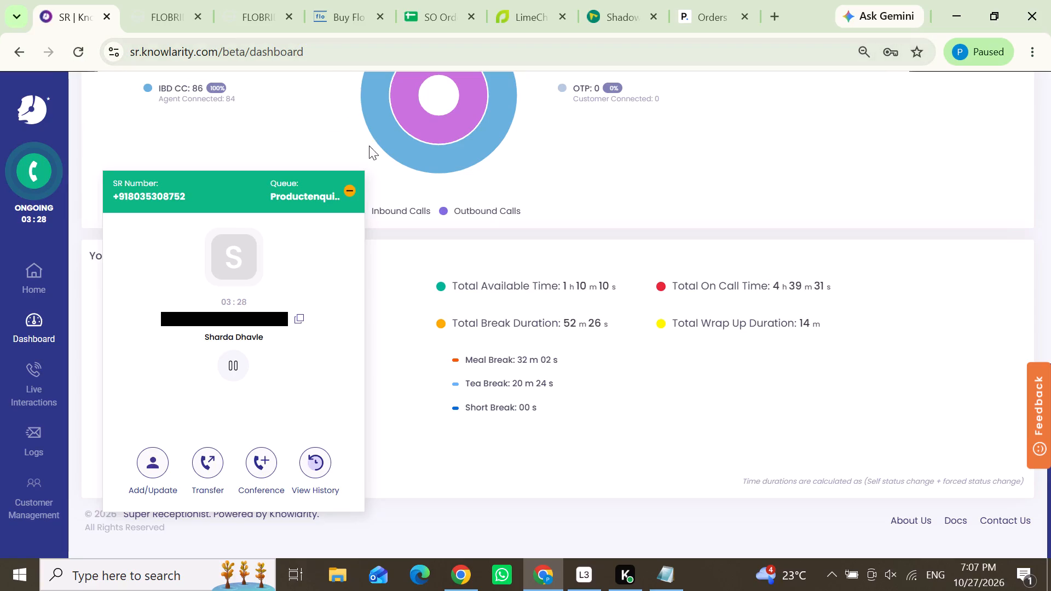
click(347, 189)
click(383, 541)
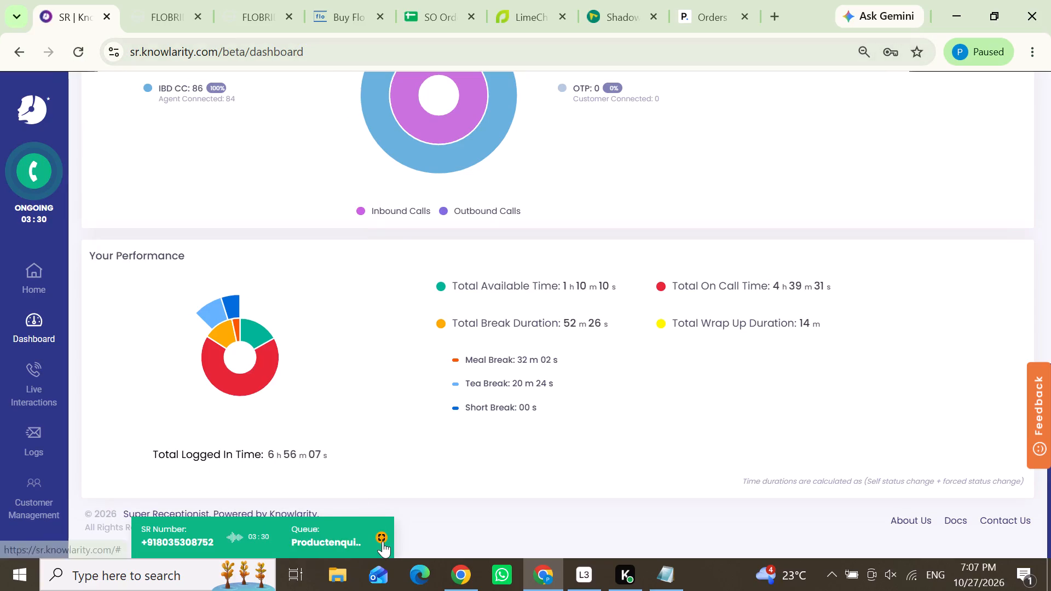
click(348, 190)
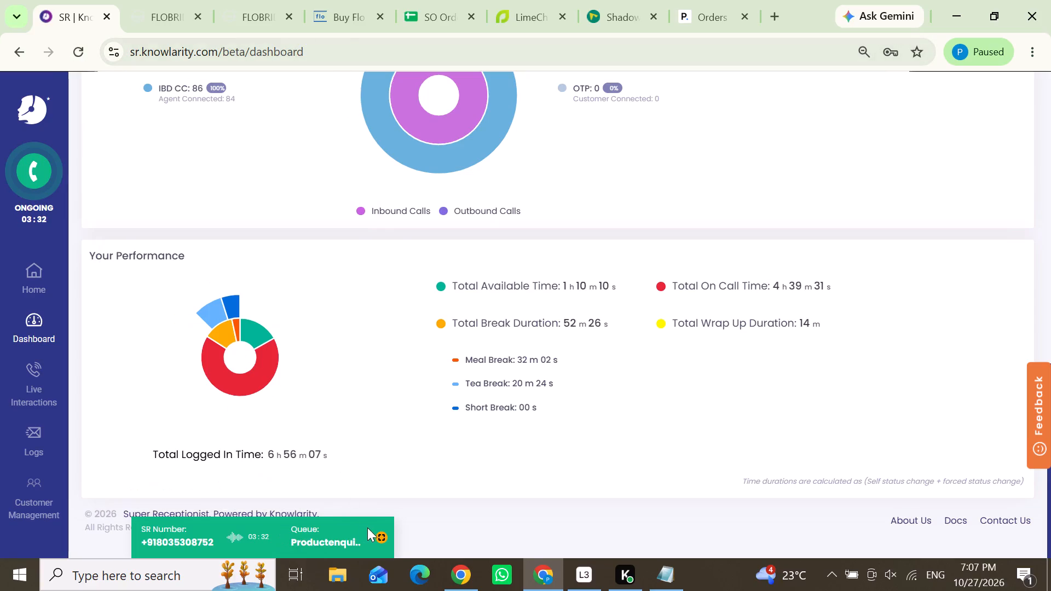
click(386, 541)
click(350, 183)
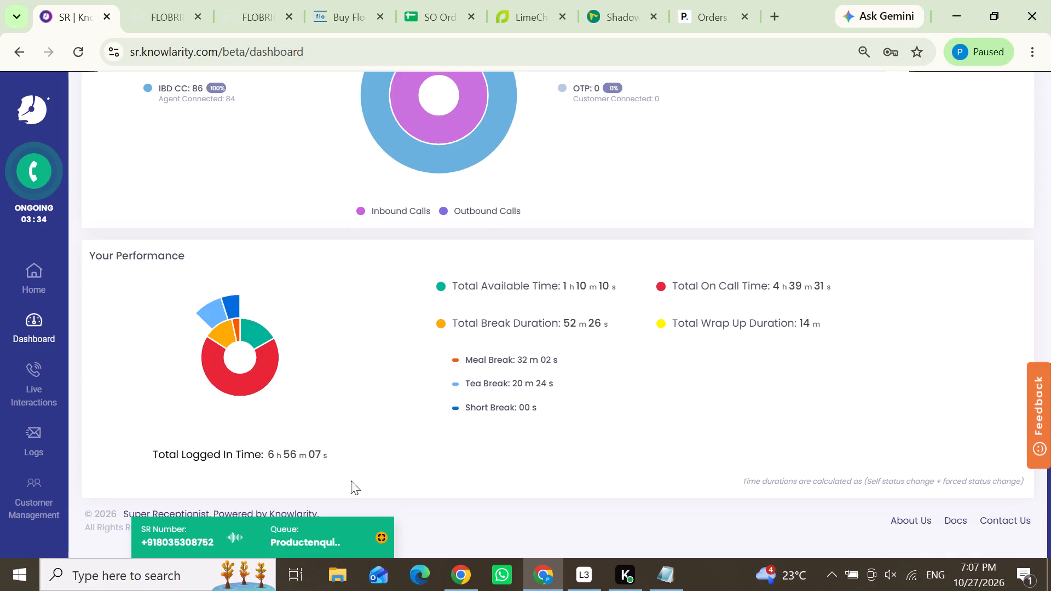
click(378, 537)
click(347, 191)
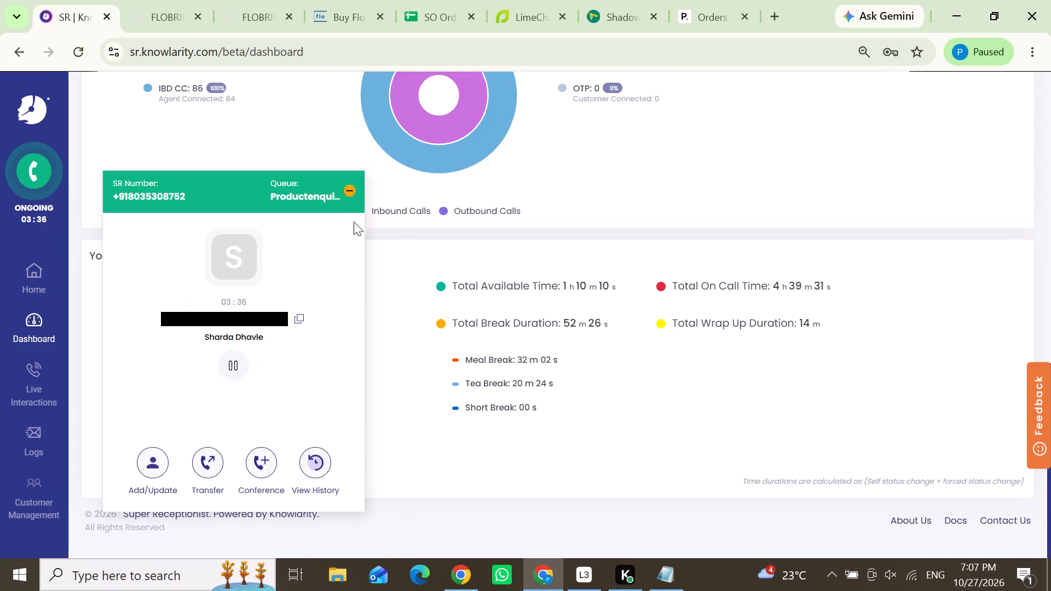
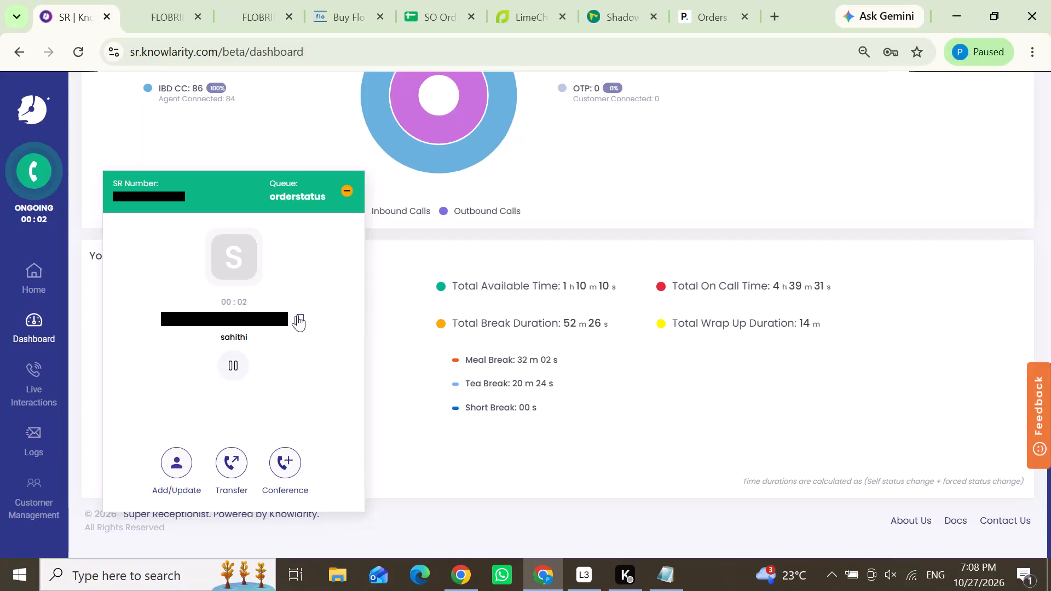
Copy the caller's phone number from the ongoing call and search the CRM orders by that notification mobile.
click(297, 315)
click(165, 18)
drag(449, 147, 346, 147)
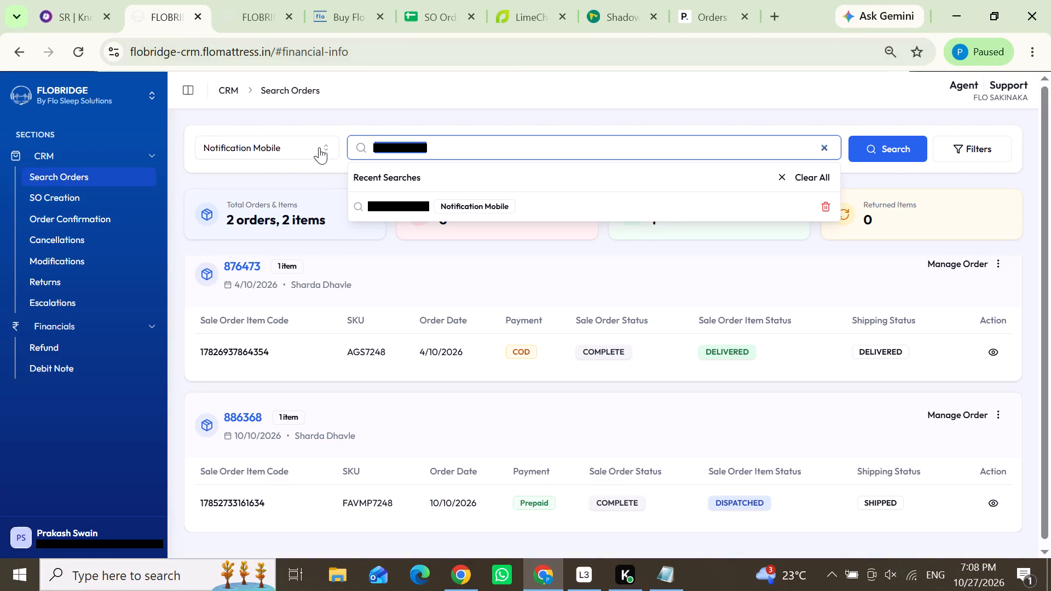
key(ctrl+v)
drag(386, 147, 379, 147)
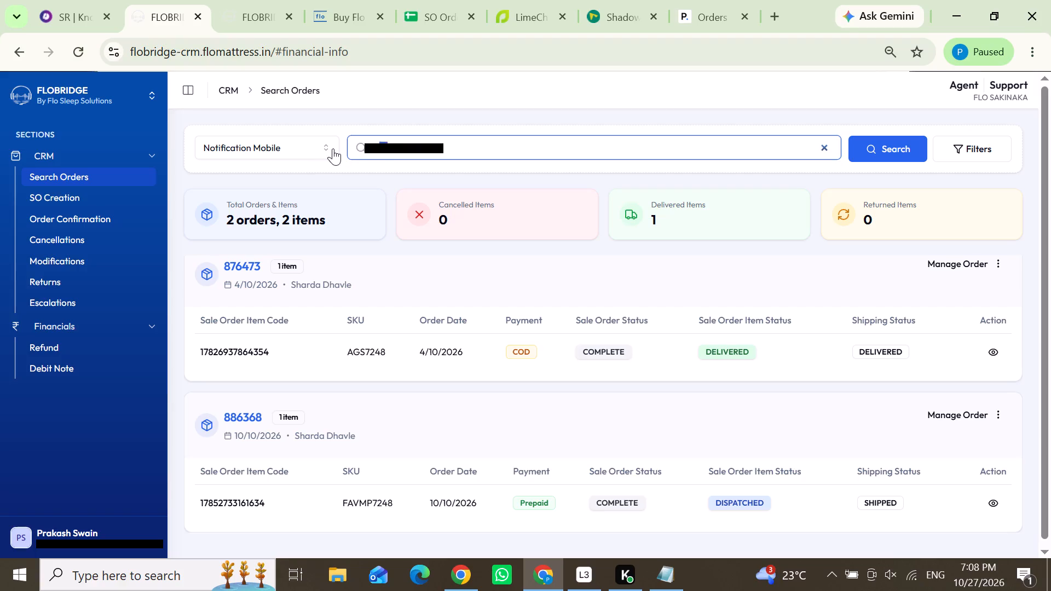
key(BackSpace)
key(BackSpace)
click(894, 145)
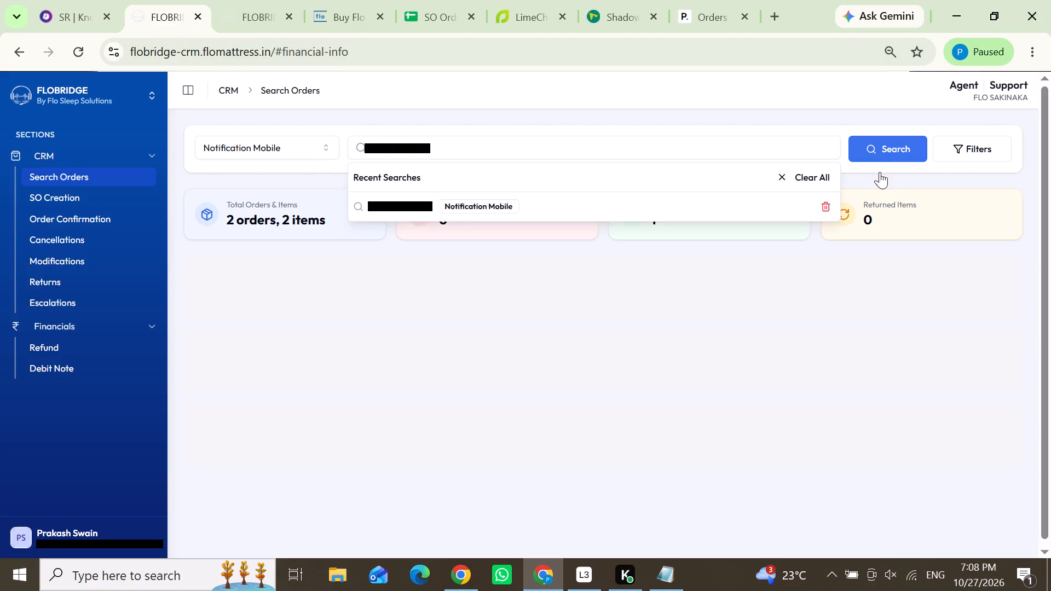
scroll(608, 471, down, 2)
click(519, 493)
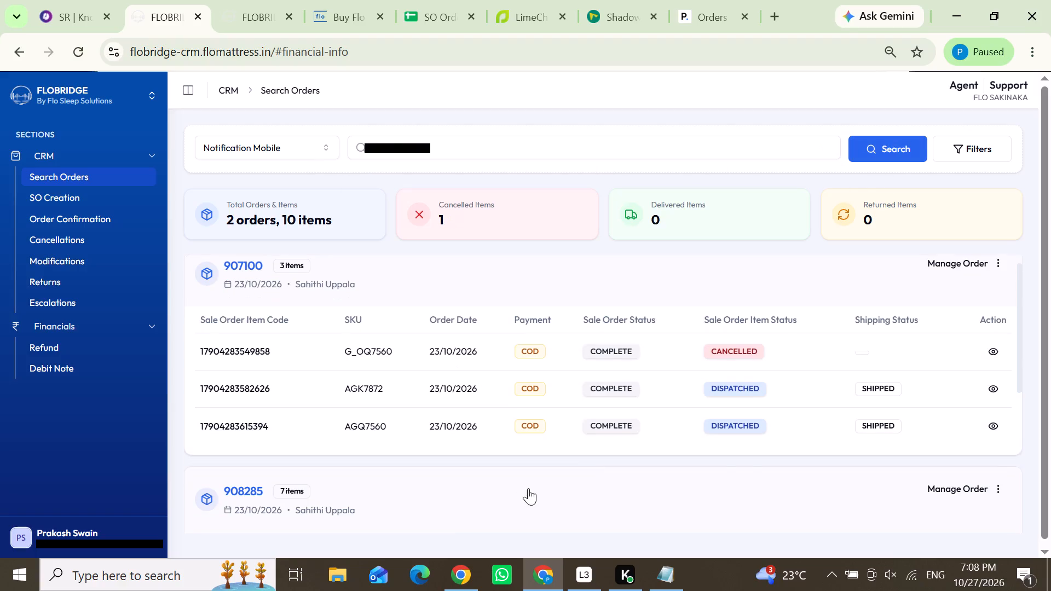
scroll(530, 485, down, 3)
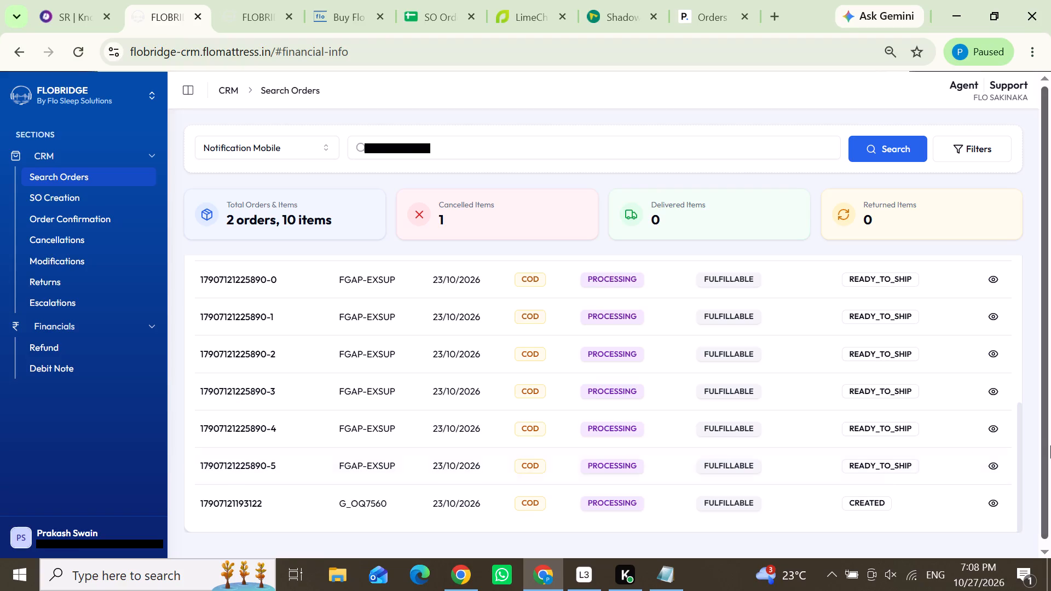
scroll(880, 472, up, 1)
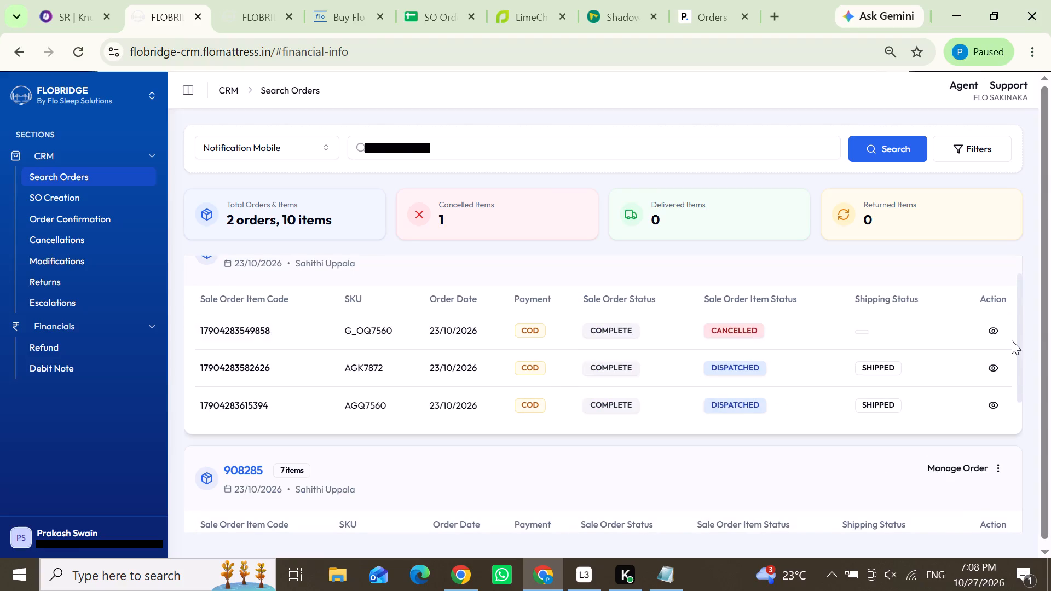
scroll(948, 318, up, 1)
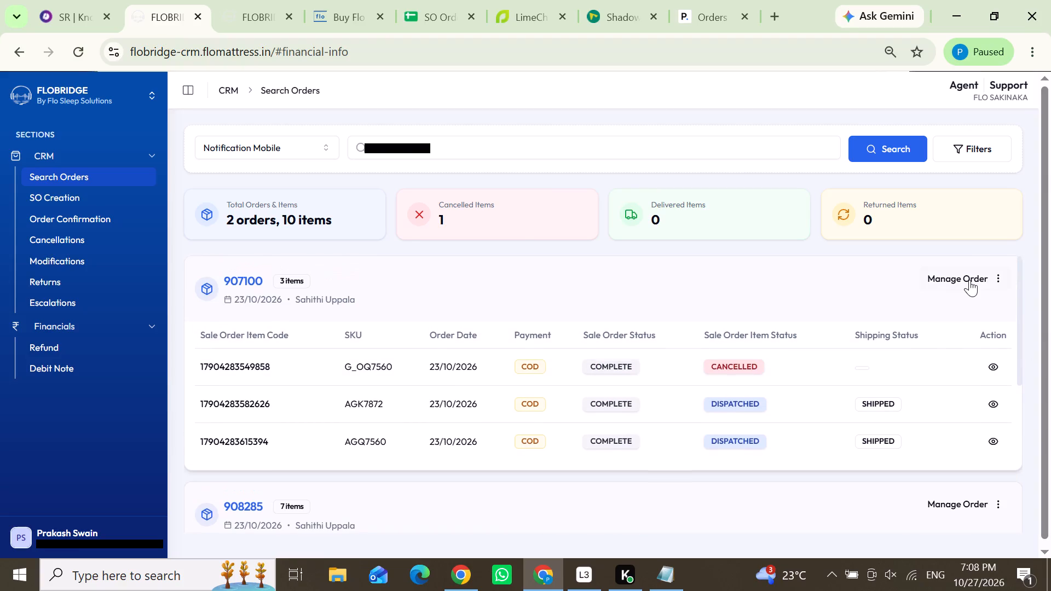
click(969, 280)
click(957, 395)
click(556, 317)
click(526, 343)
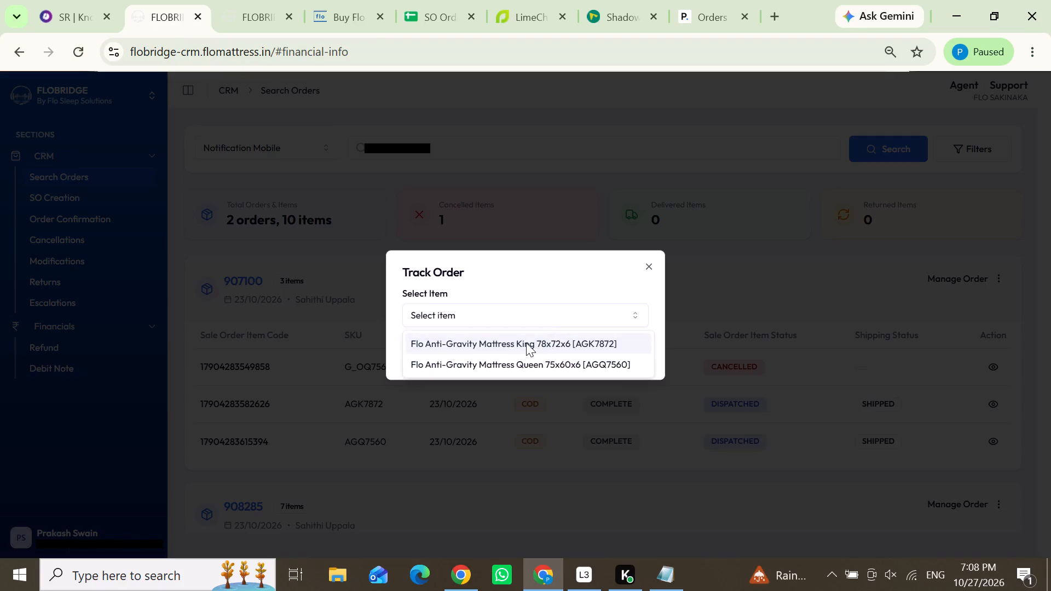
click(517, 350)
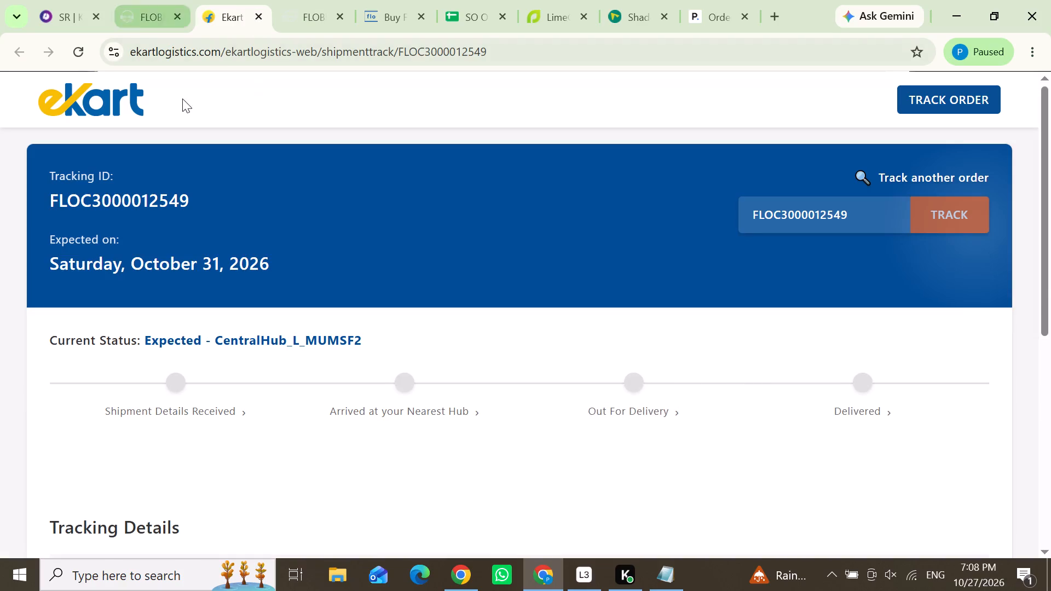
scroll(404, 331, down, 1)
click(154, 7)
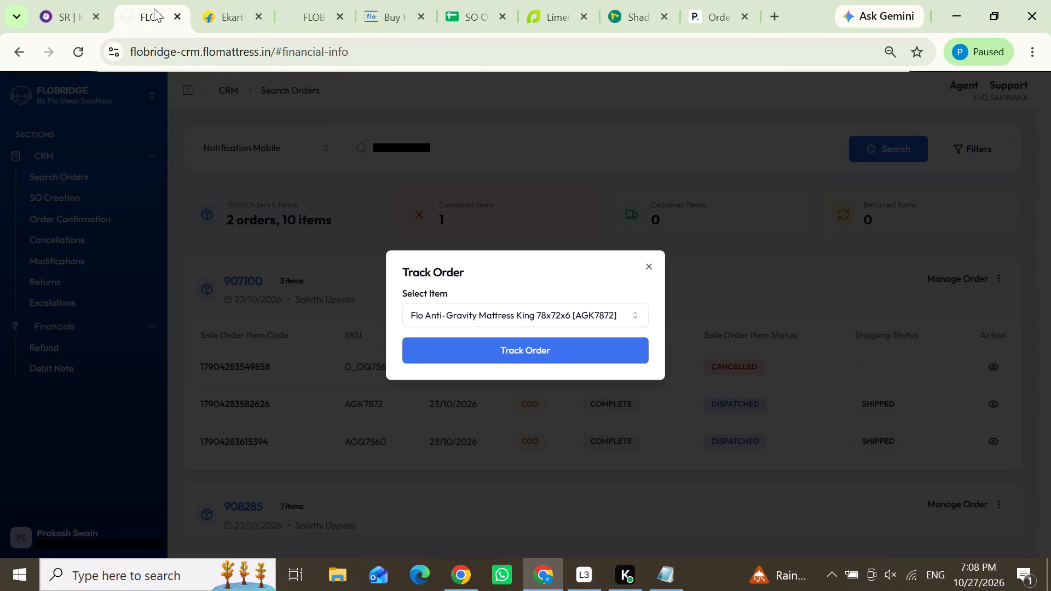
click(815, 463)
scroll(867, 451, down, 2)
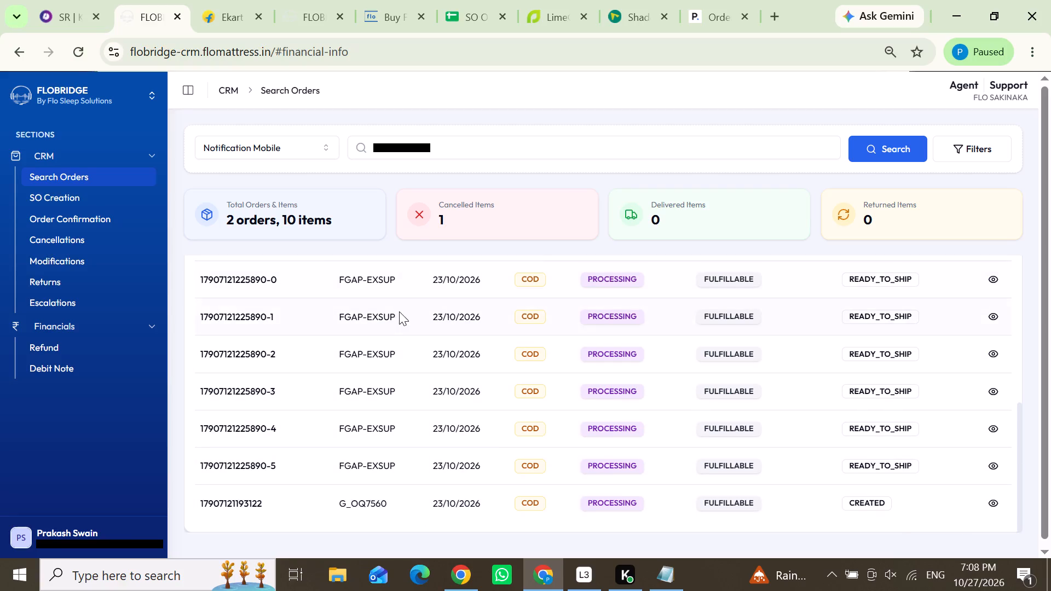
scroll(464, 420, up, 1)
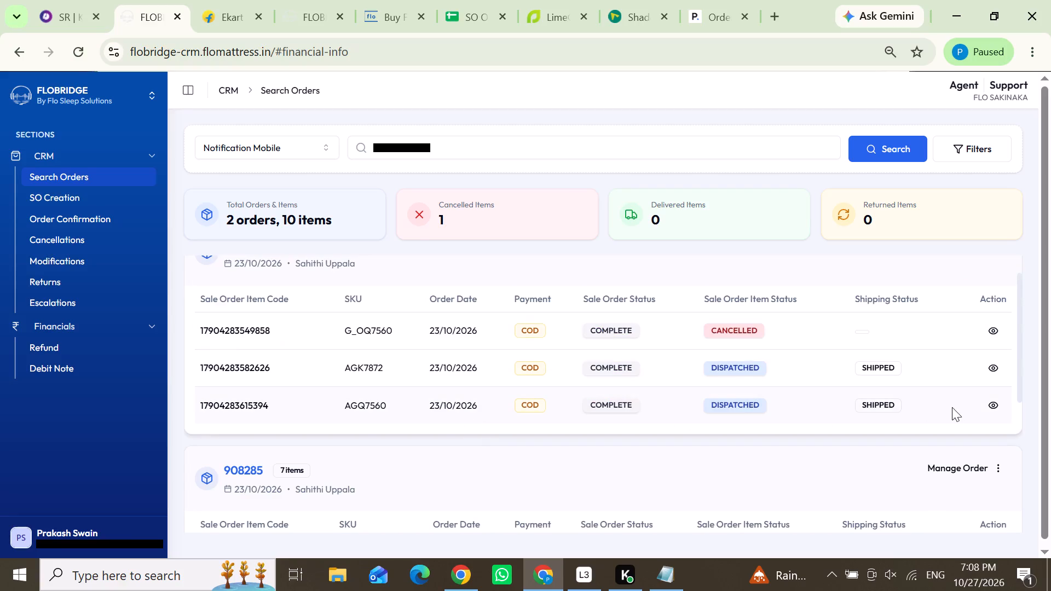
scroll(942, 461, down, 2)
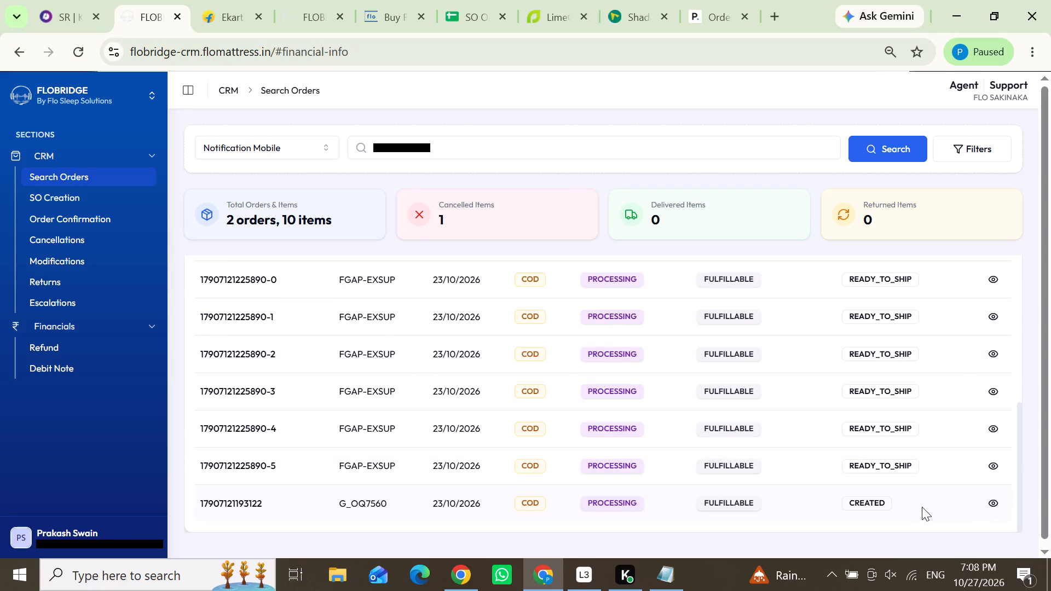
scroll(899, 506, up, 2)
drag(268, 279, 268, 279)
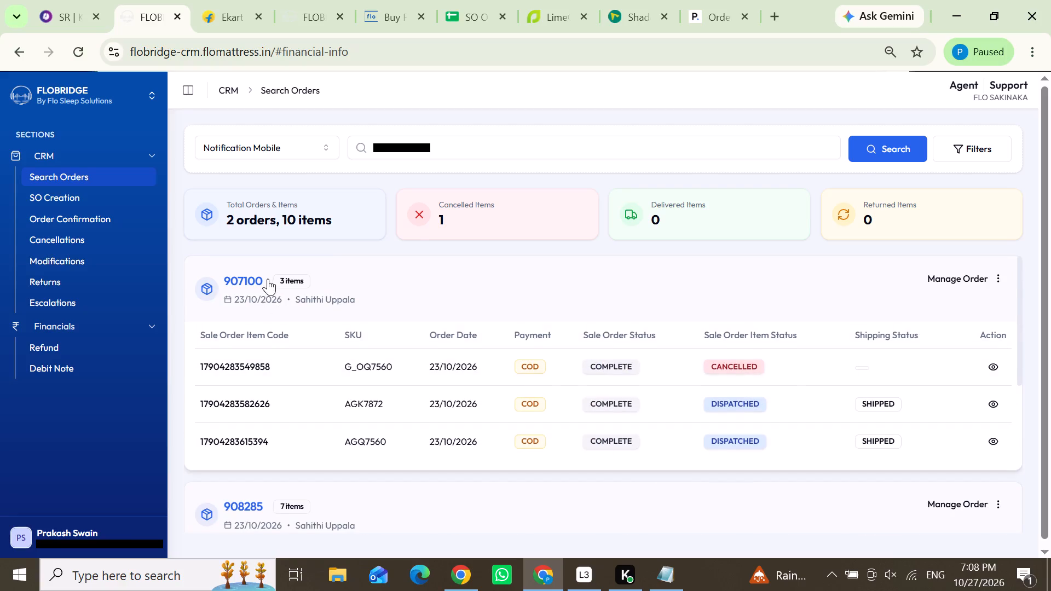
drag(268, 279, 220, 274)
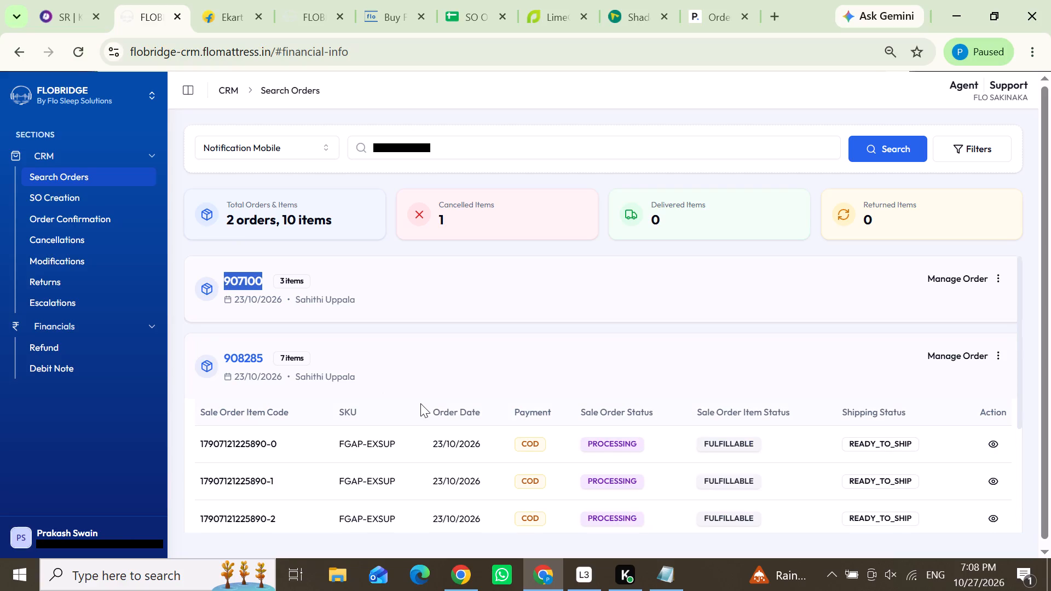
scroll(421, 404, down, 1)
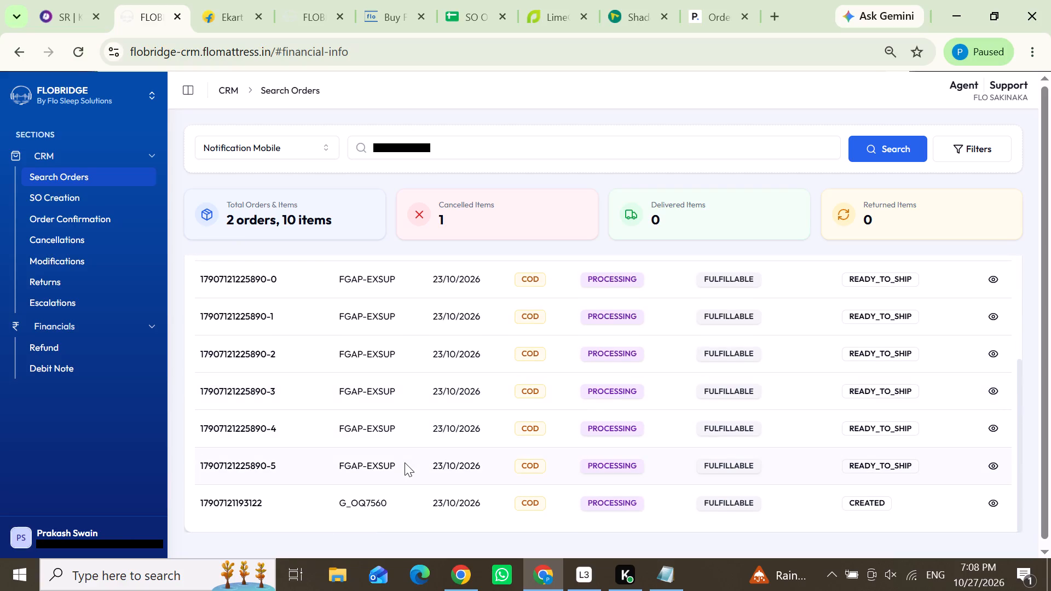
key(ctrl+c)
scroll(434, 383, up, 1)
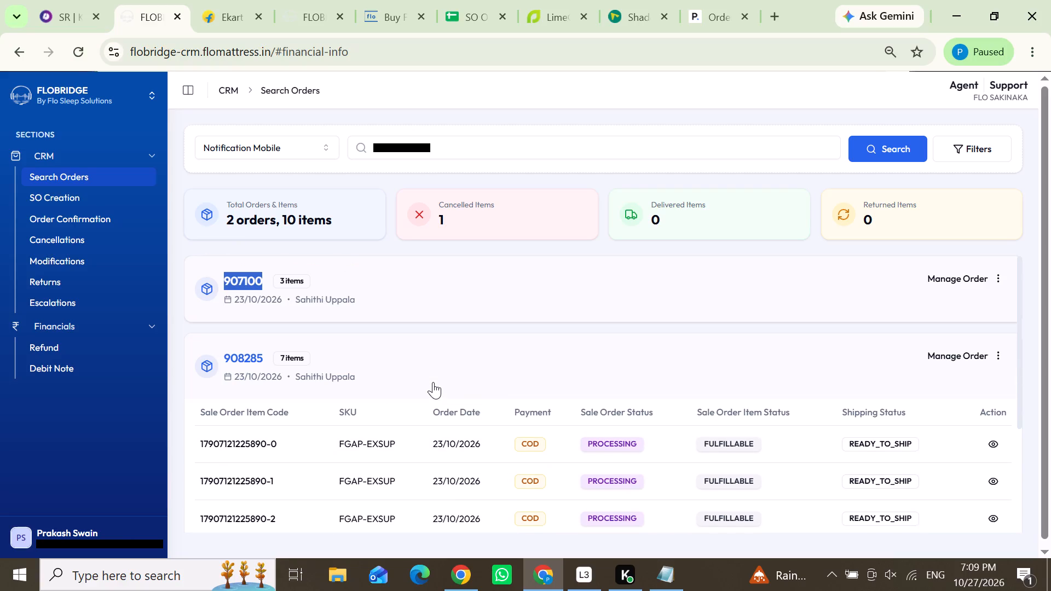
Switch to the Knowlarity call dashboard and open the Add/Update Customer form for the ongoing call.
click(74, 0)
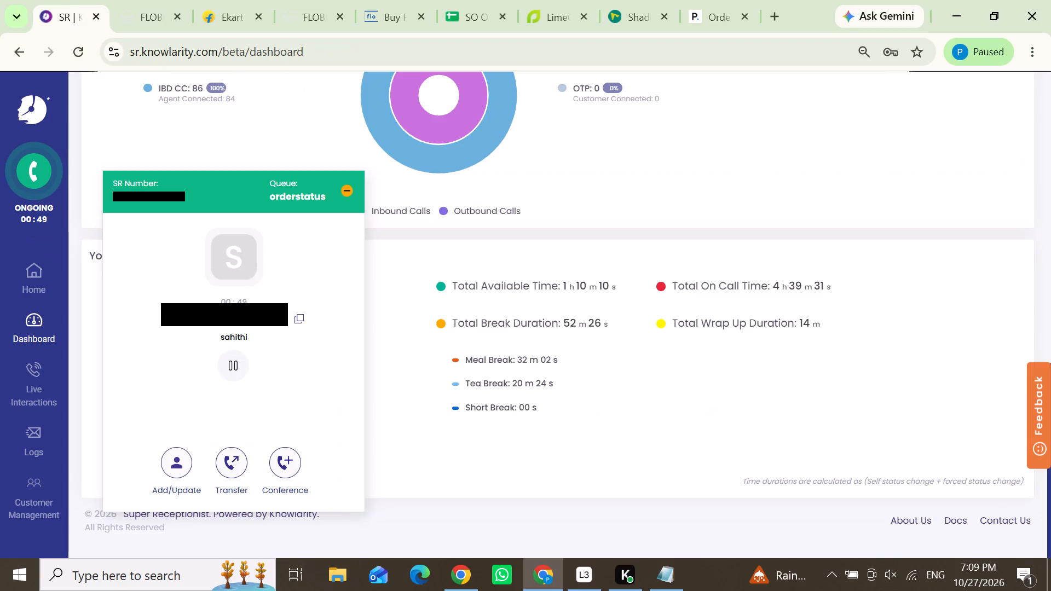
click(179, 463)
click(141, 0)
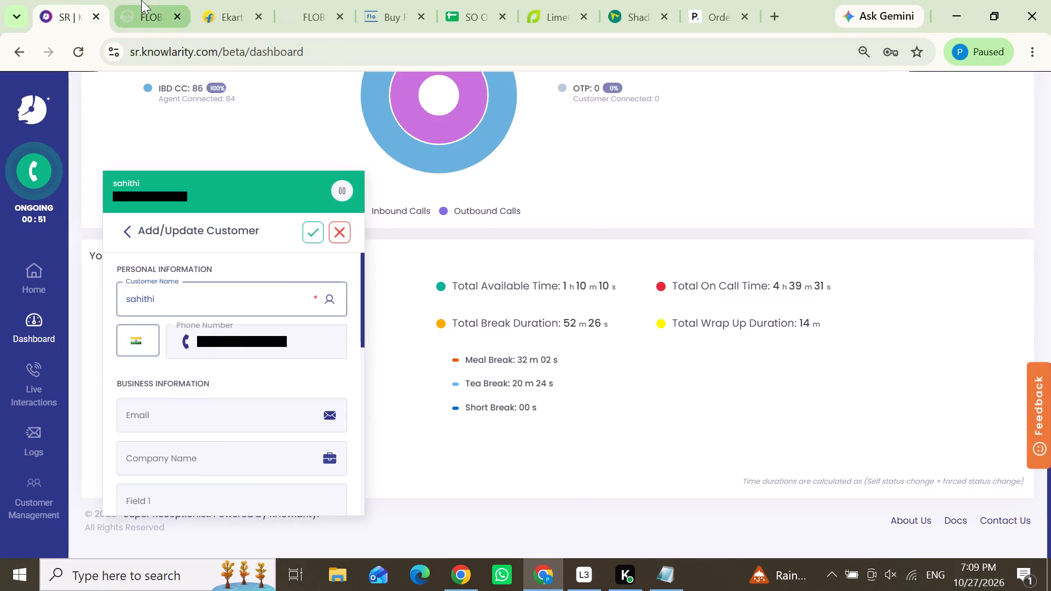
click(949, 364)
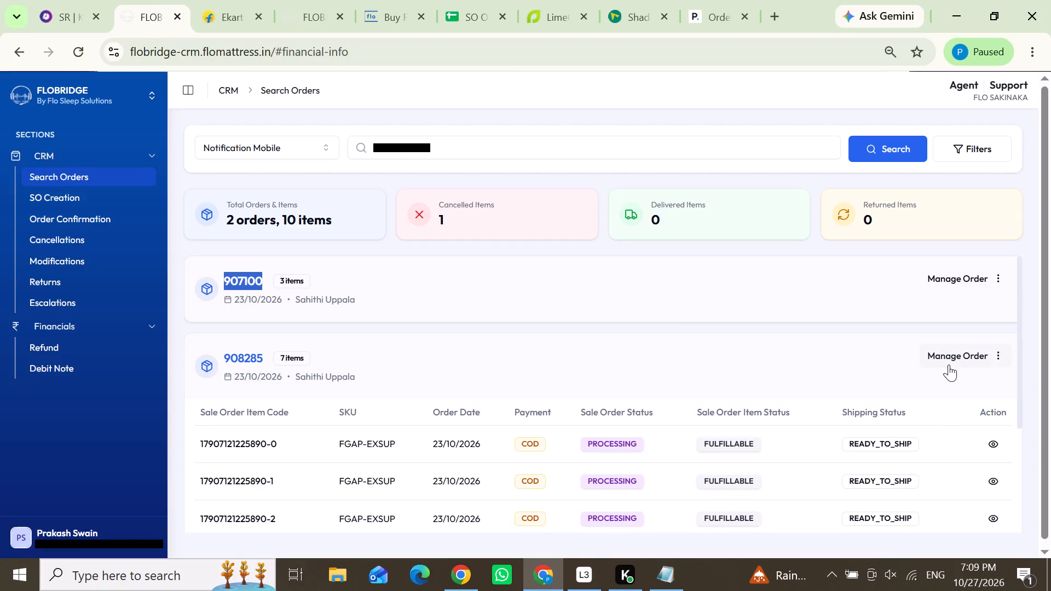
click(934, 467)
click(554, 312)
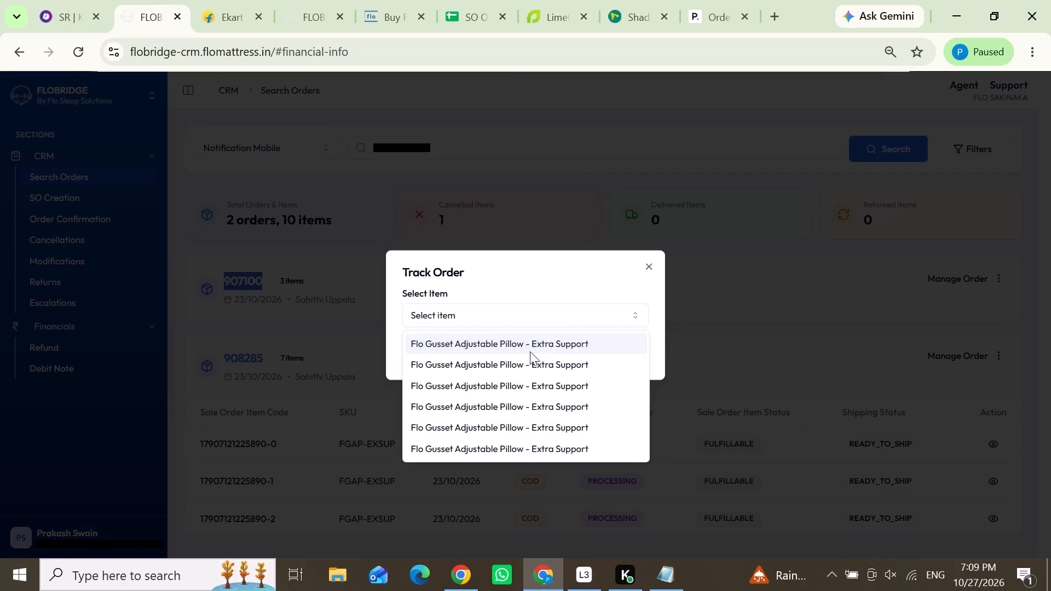
click(527, 343)
click(519, 353)
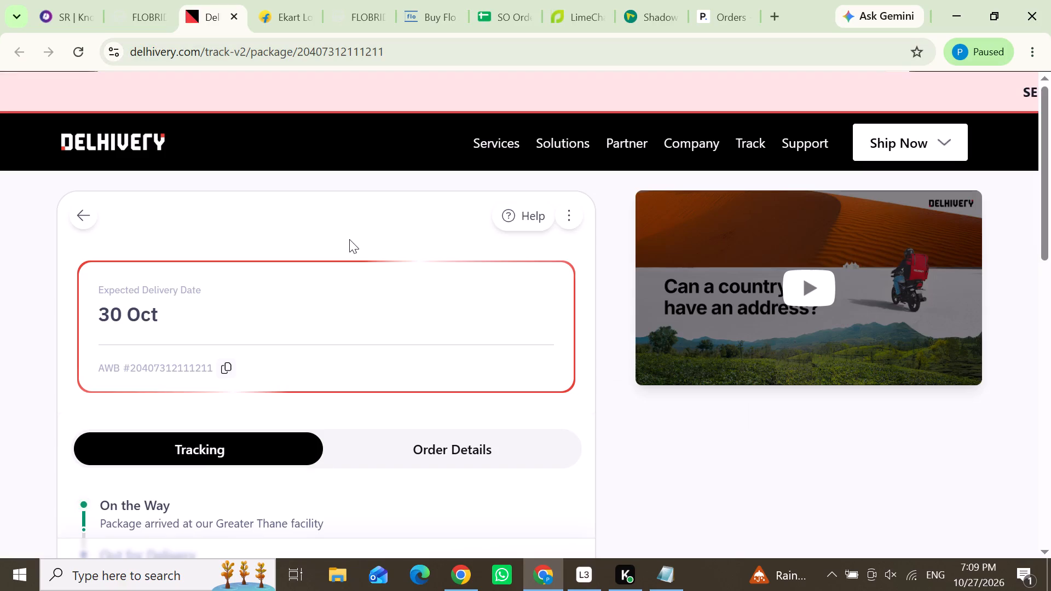
click(132, 0)
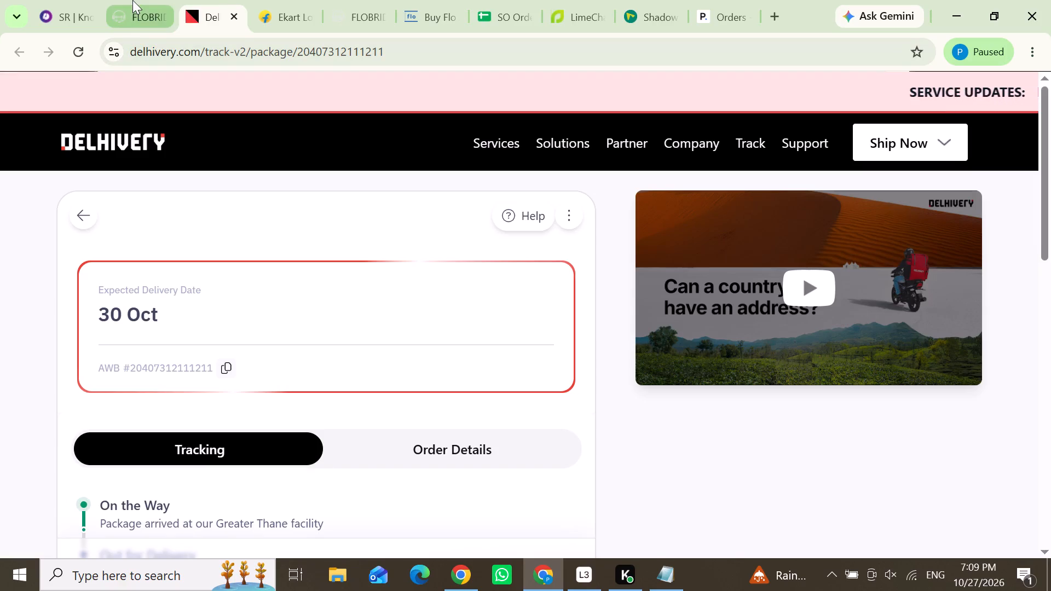
click(318, 505)
scroll(352, 439, down, 2)
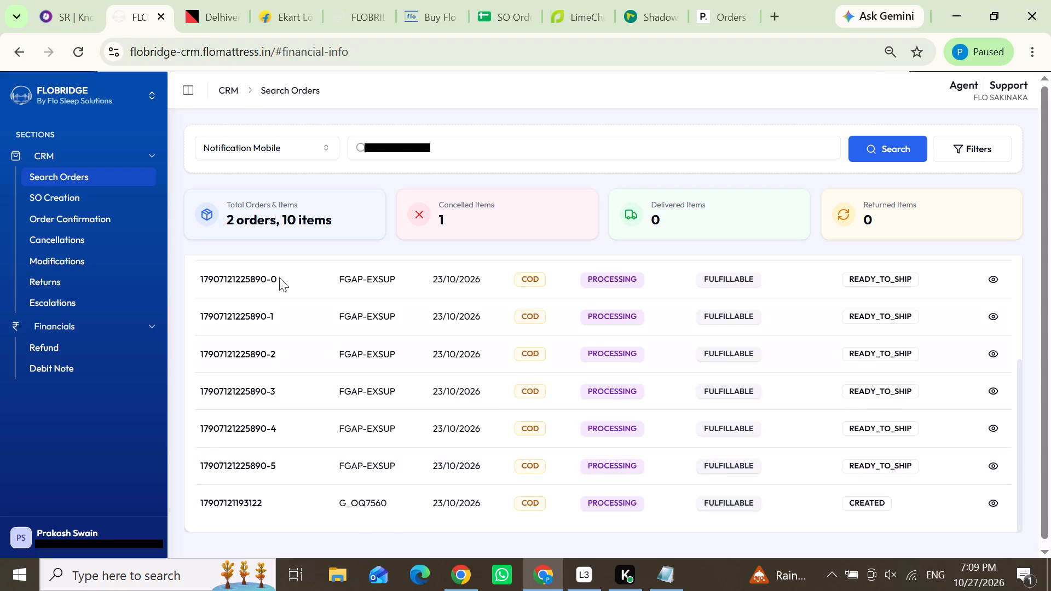
click(217, 0)
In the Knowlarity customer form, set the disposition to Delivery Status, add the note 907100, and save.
click(70, 0)
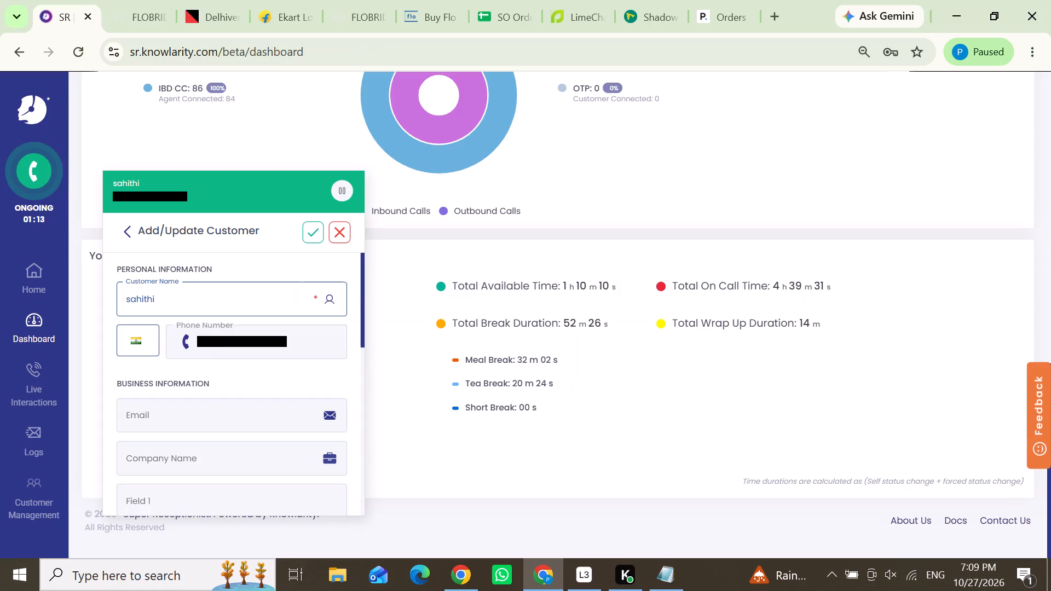
scroll(194, 403, down, 1)
click(189, 414)
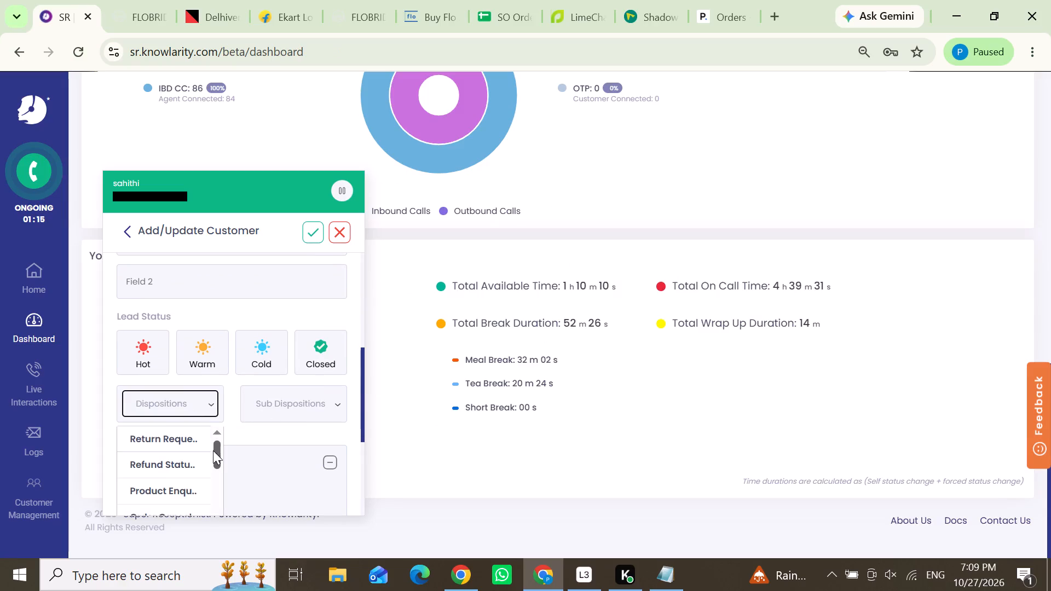
drag(213, 450, 215, 466)
click(190, 473)
click(195, 497)
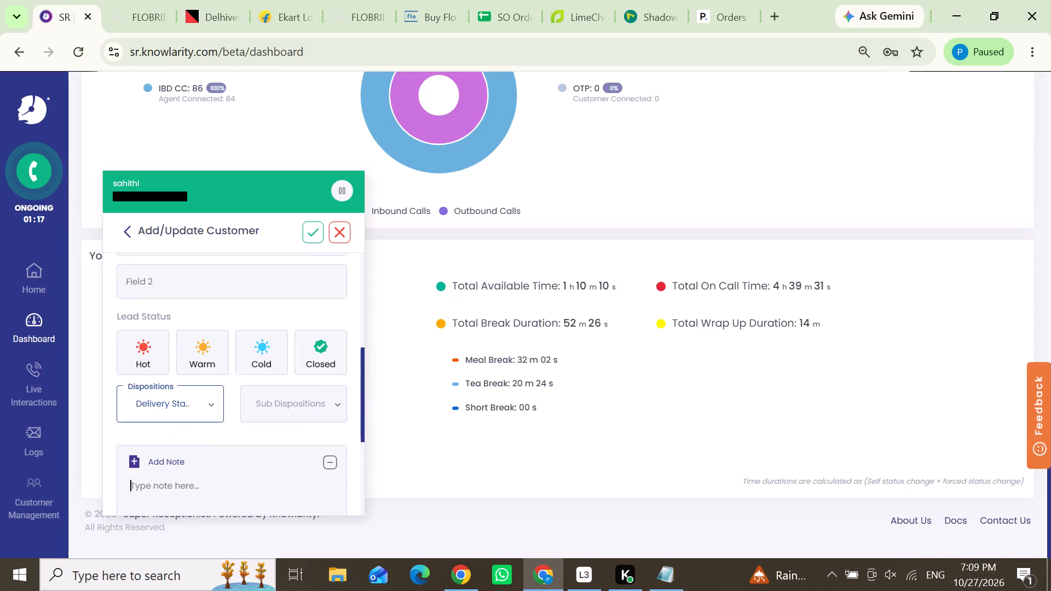
key(ctrl+v)
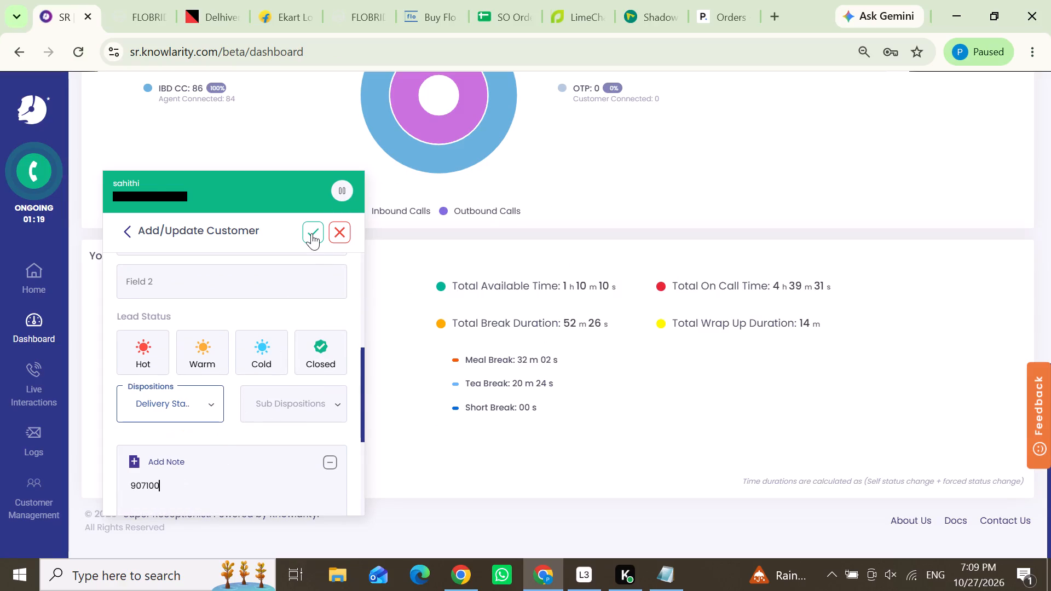
click(311, 233)
click(128, 0)
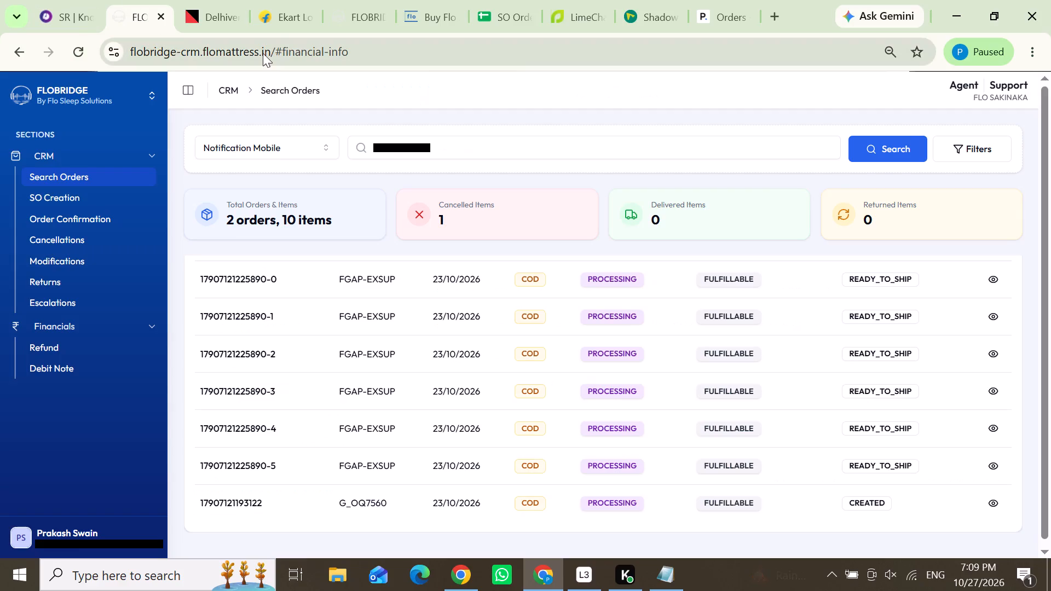
scroll(374, 397, down, 2)
scroll(374, 398, up, 2)
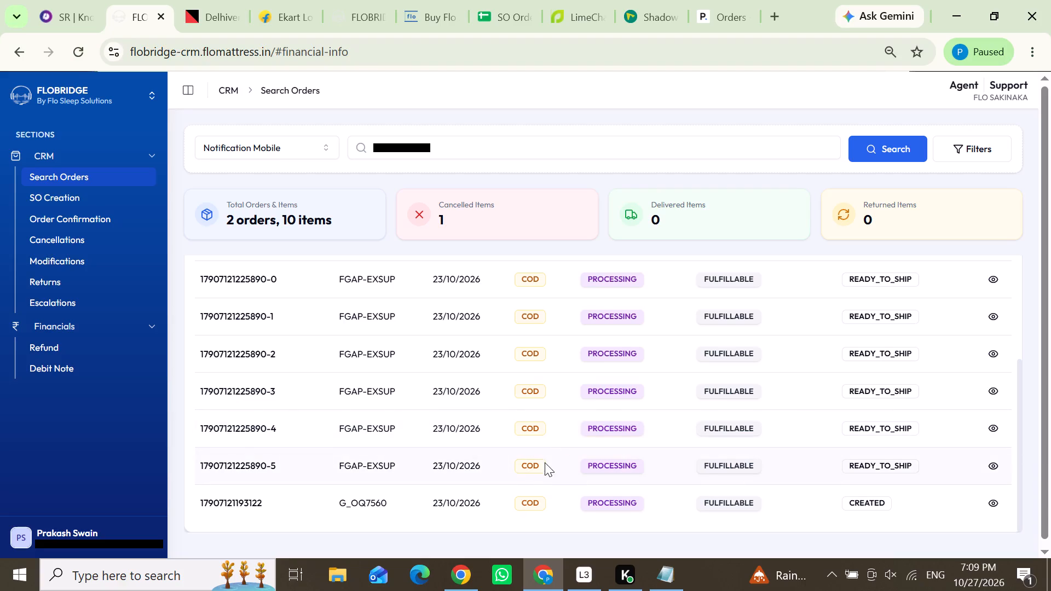
scroll(545, 462, down, 1)
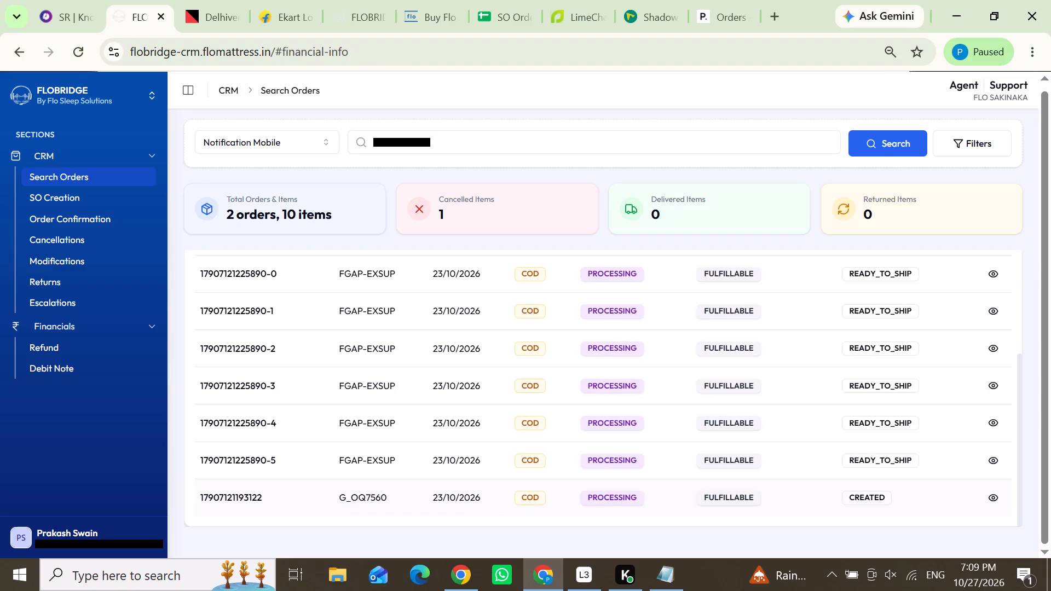
scroll(441, 397, up, 1)
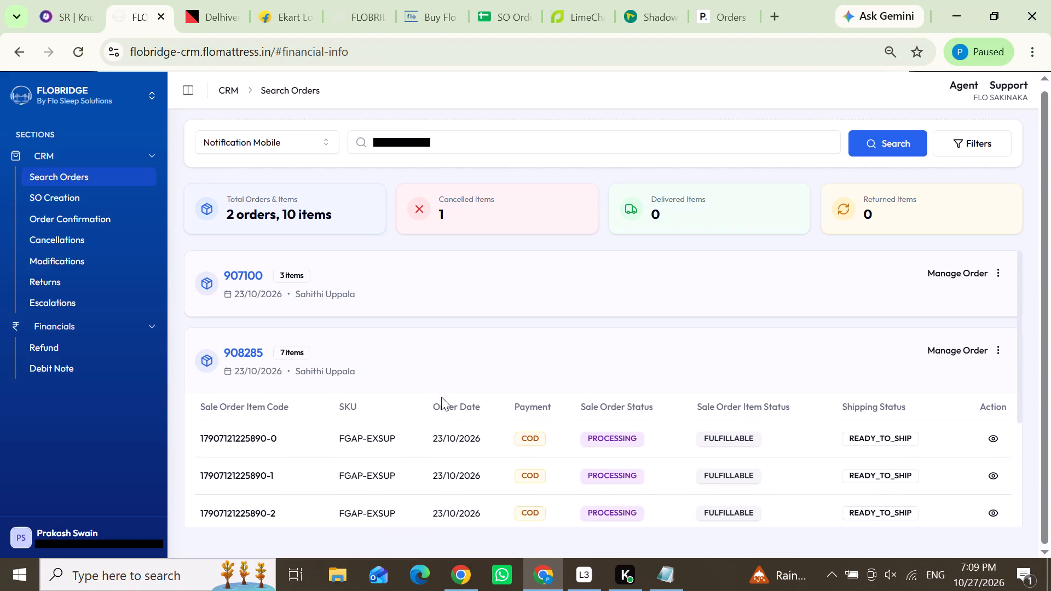
click(431, 355)
click(482, 271)
click(481, 281)
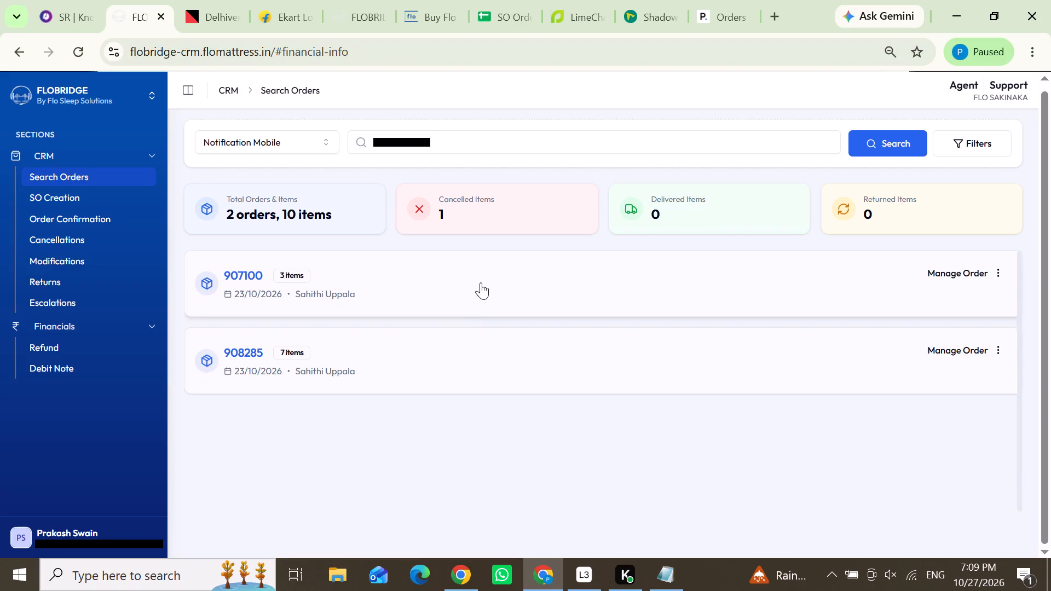
click(438, 378)
scroll(441, 376, down, 1)
scroll(440, 381, up, 1)
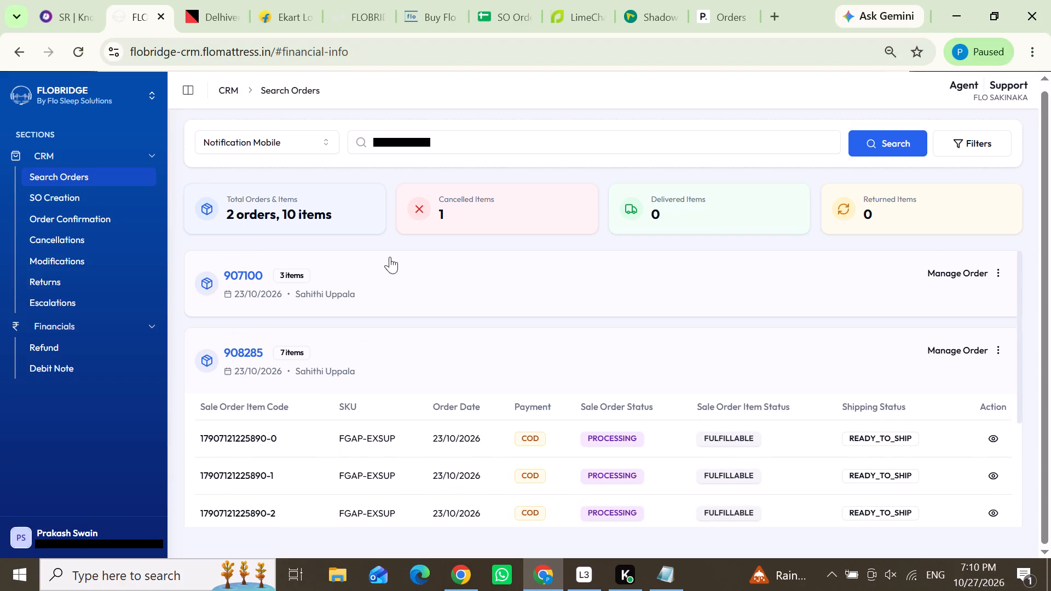
Reload the already open Delhivery tracking page and check the shipment's expected delivery date and status.
click(198, 0)
click(76, 55)
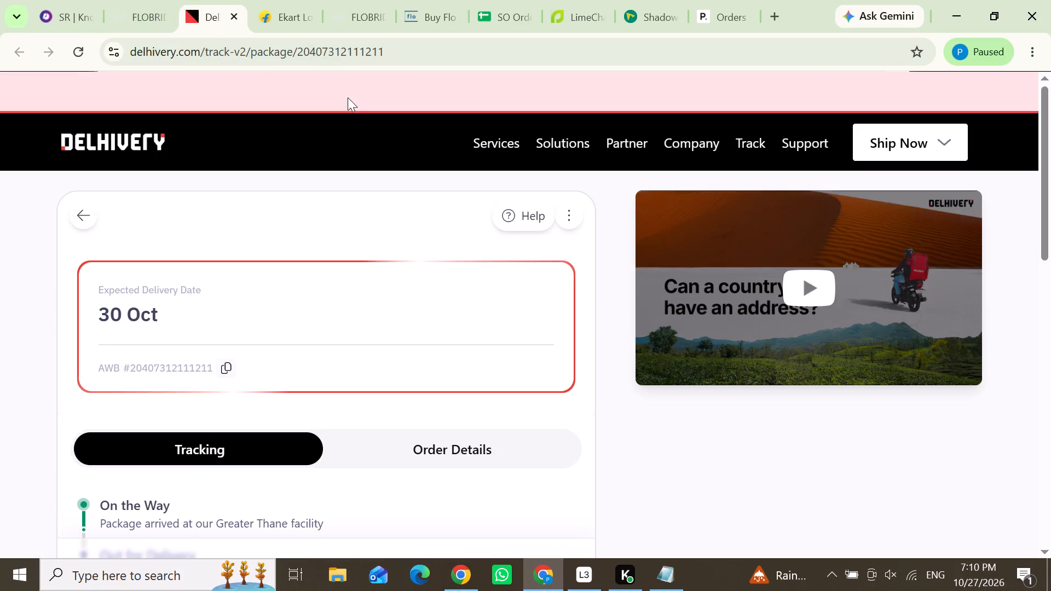
scroll(321, 331, down, 1)
scroll(321, 331, up, 1)
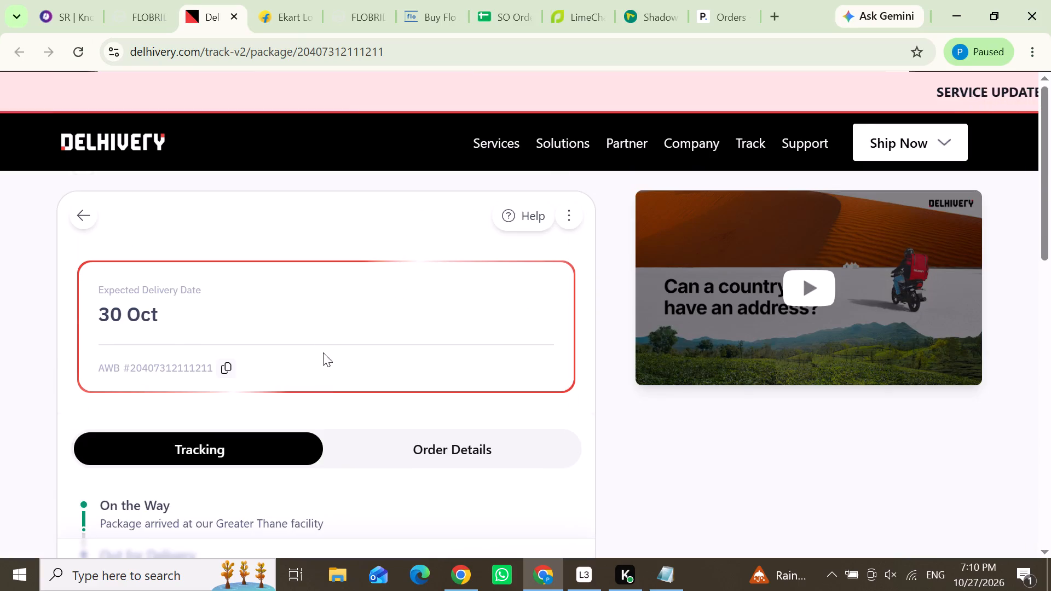
click(157, 22)
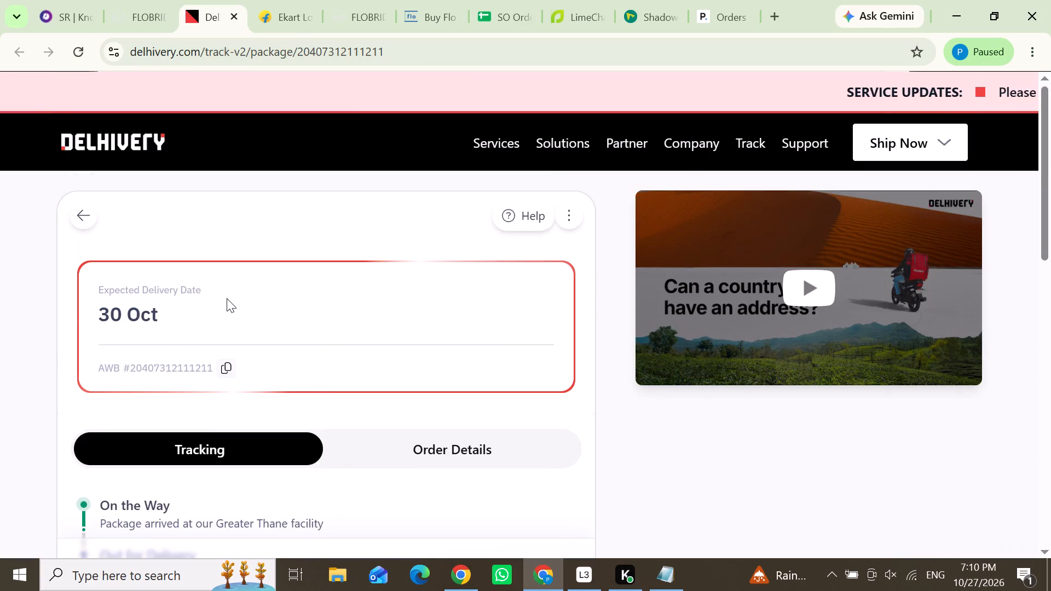
click(1002, 353)
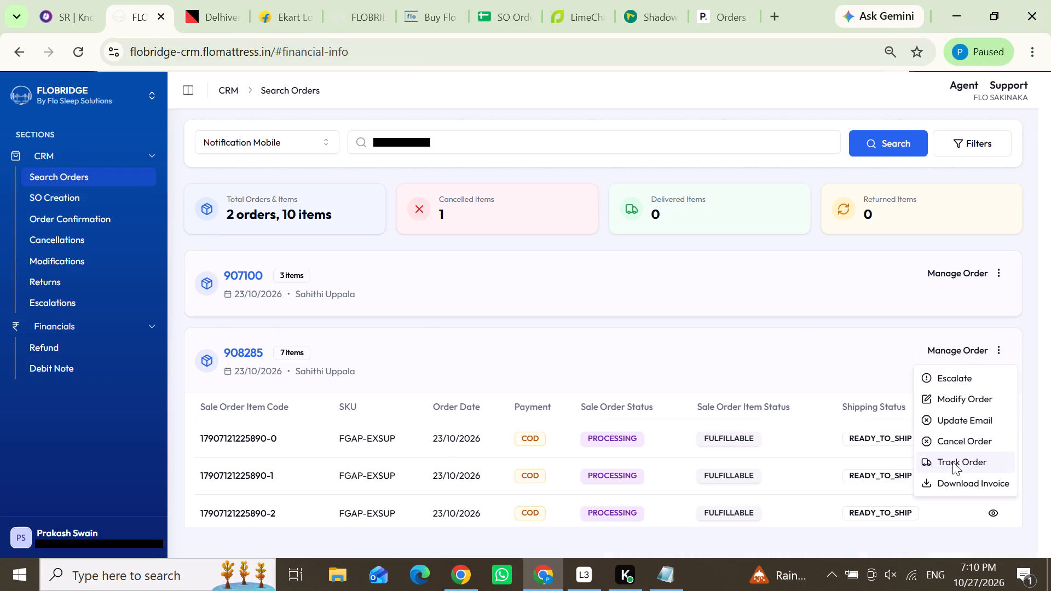
click(952, 461)
click(582, 319)
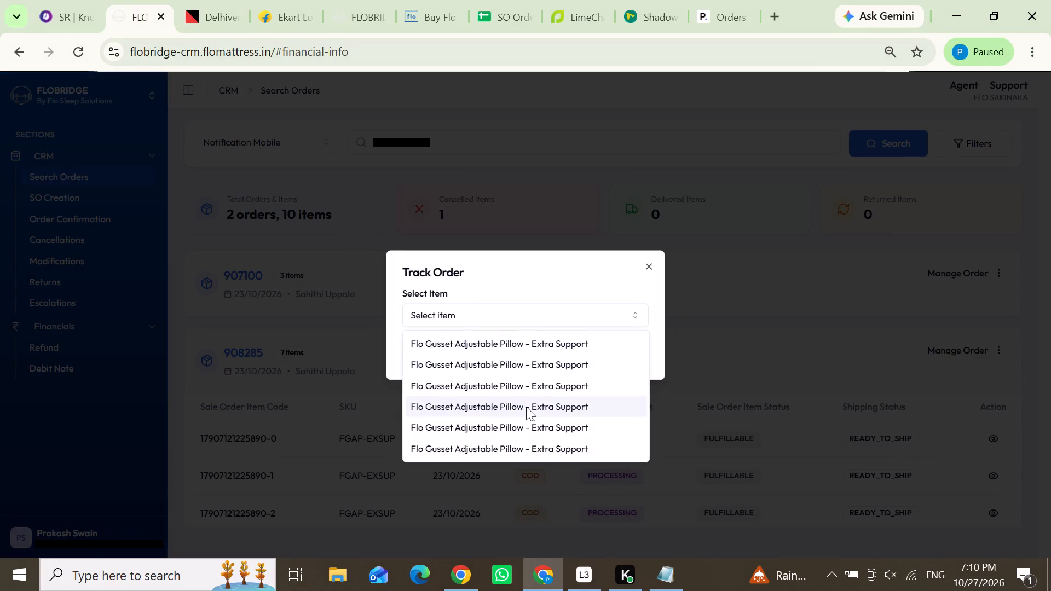
click(524, 405)
click(499, 354)
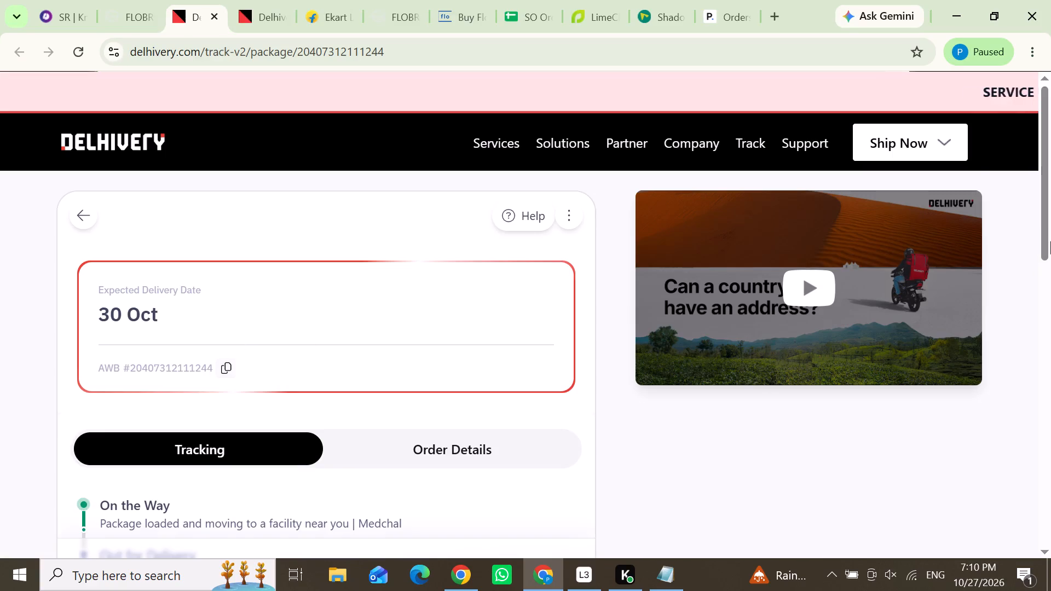
drag(1050, 227, 1036, 304)
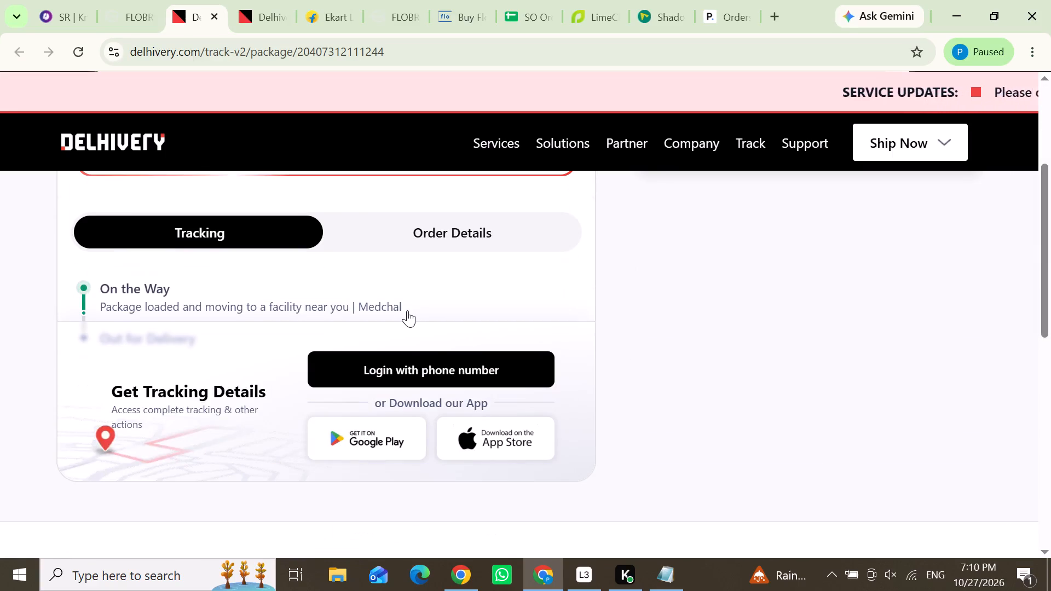
click(129, 8)
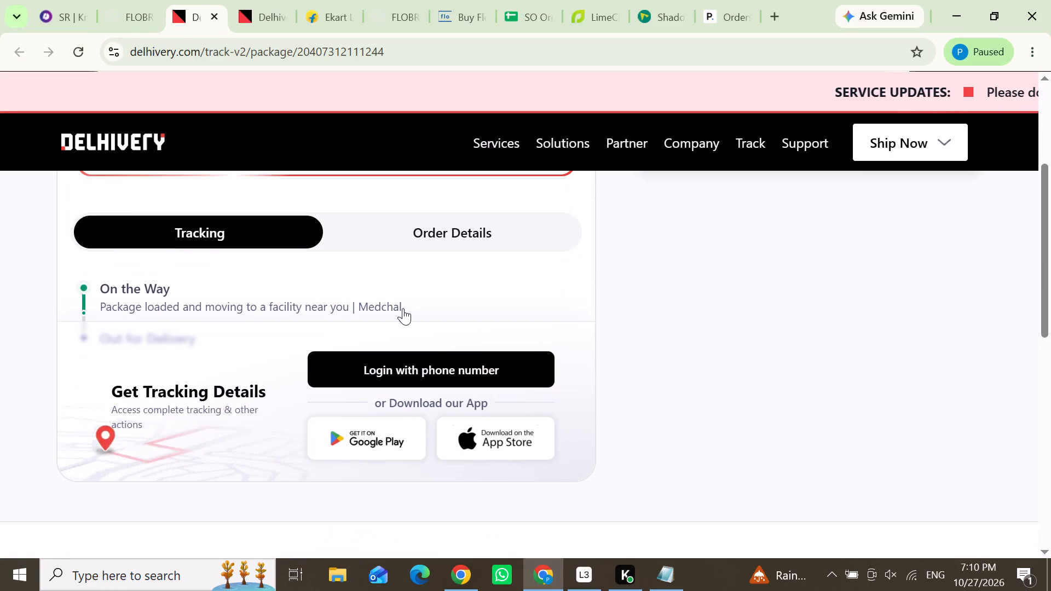
click(467, 429)
scroll(475, 420, down, 3)
scroll(475, 420, up, 2)
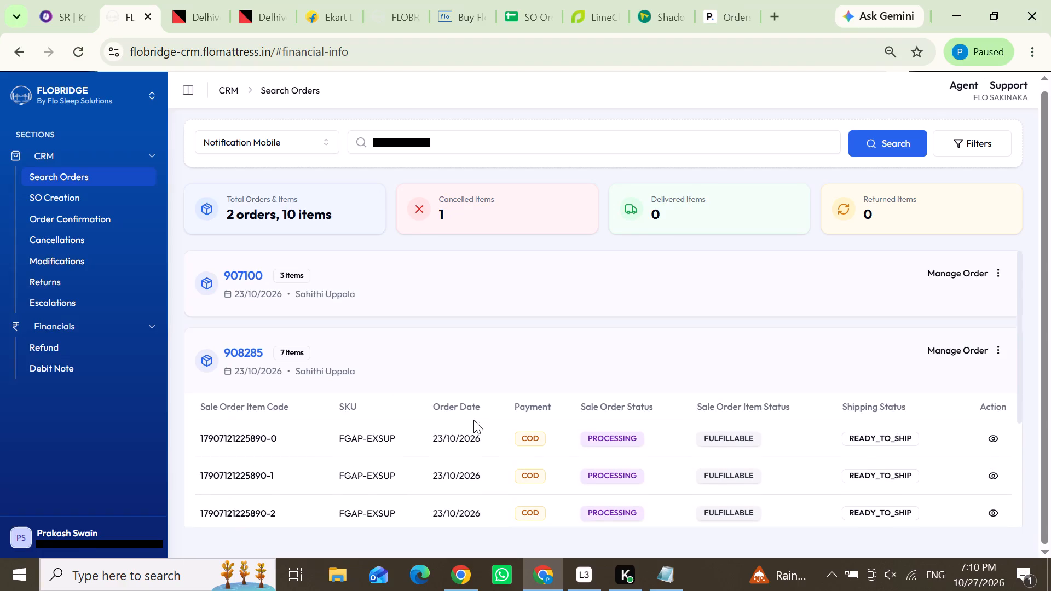
click(386, 350)
scroll(539, 347, up, 2)
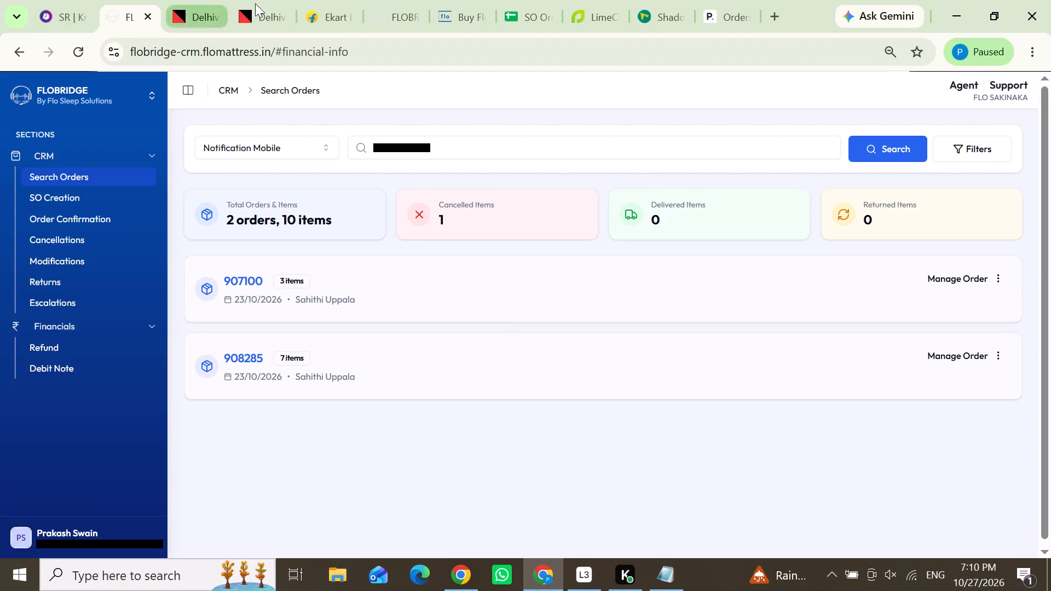
Close the Ekart tracking page and both Delhivery tracking pages.
click(319, 3)
click(344, 14)
click(270, 14)
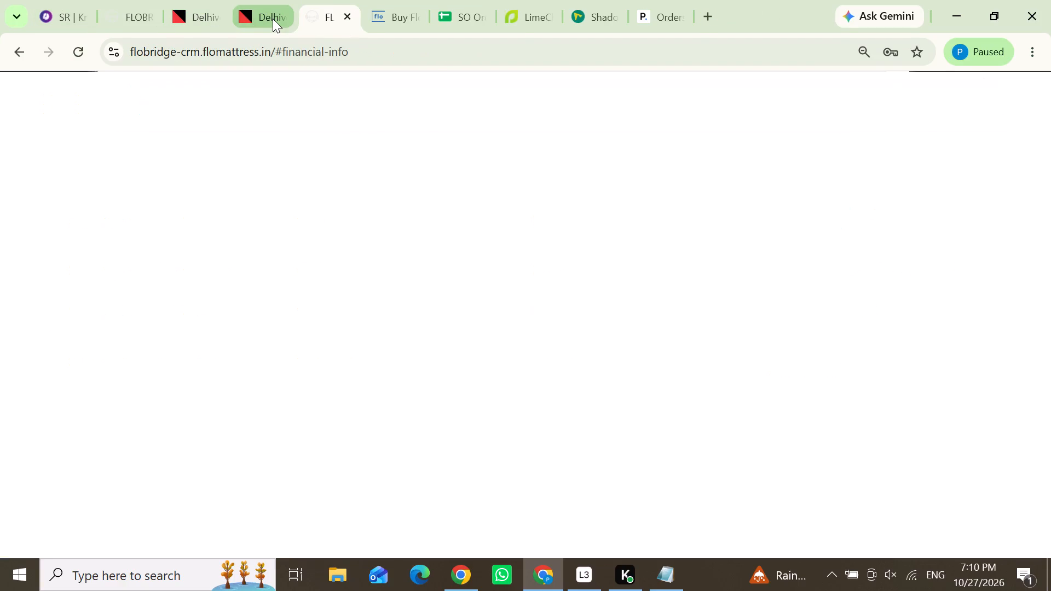
click(280, 15)
click(199, 0)
click(210, 11)
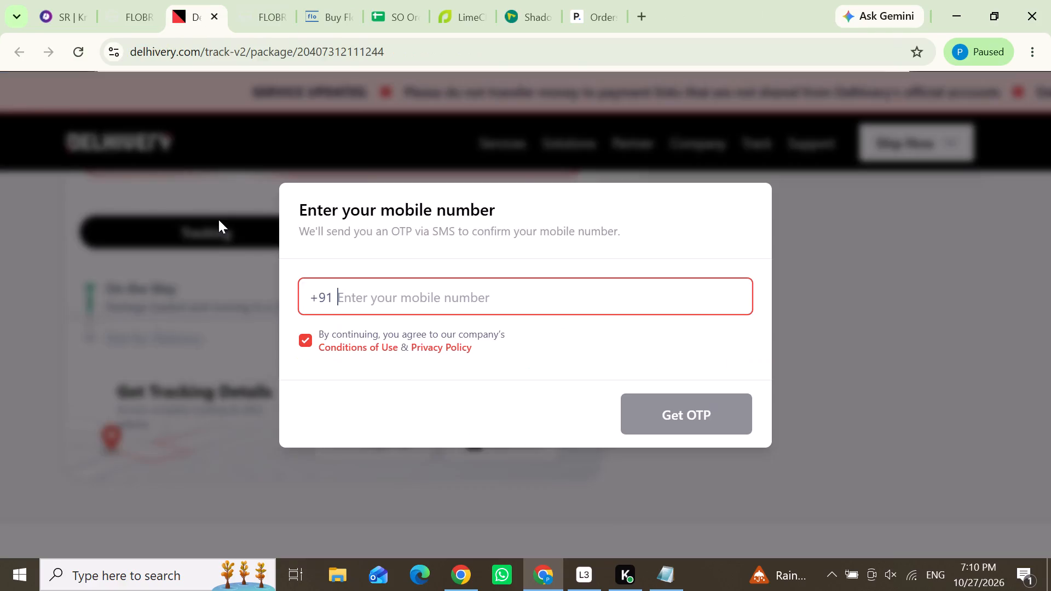
scroll(492, 350, down, 2)
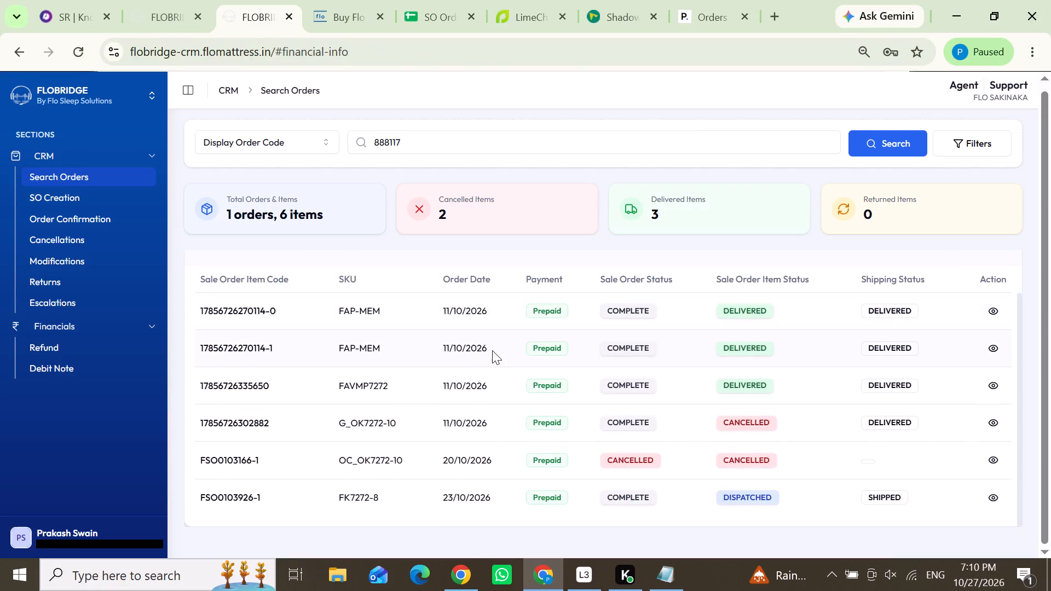
scroll(482, 373, down, 2)
scroll(434, 456, up, 2)
click(413, 277)
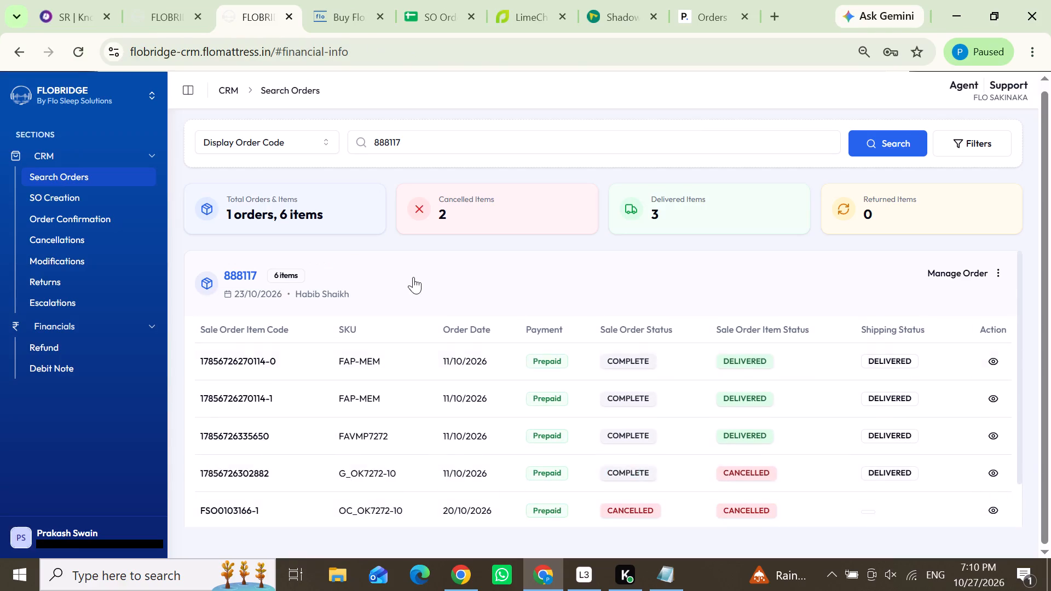
scroll(473, 299, up, 2)
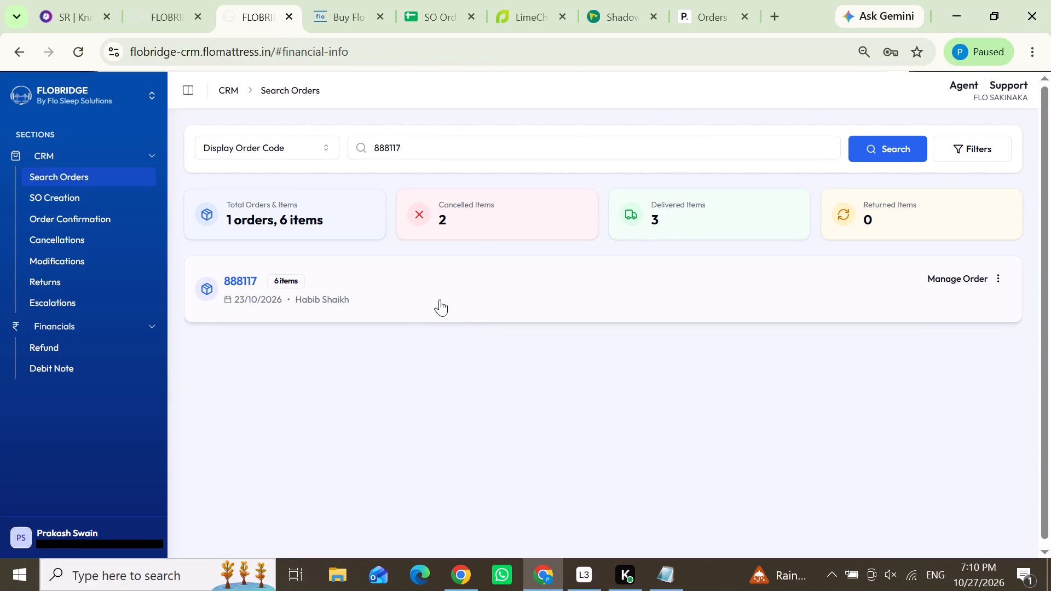
click(397, 299)
scroll(387, 372, down, 2)
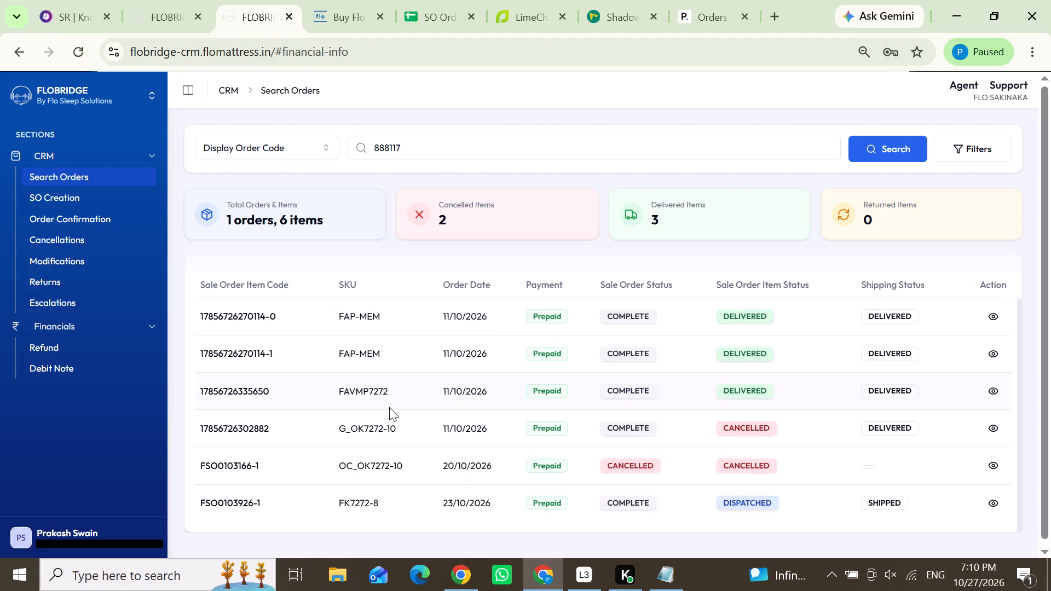
scroll(672, 461, up, 2)
click(175, 13)
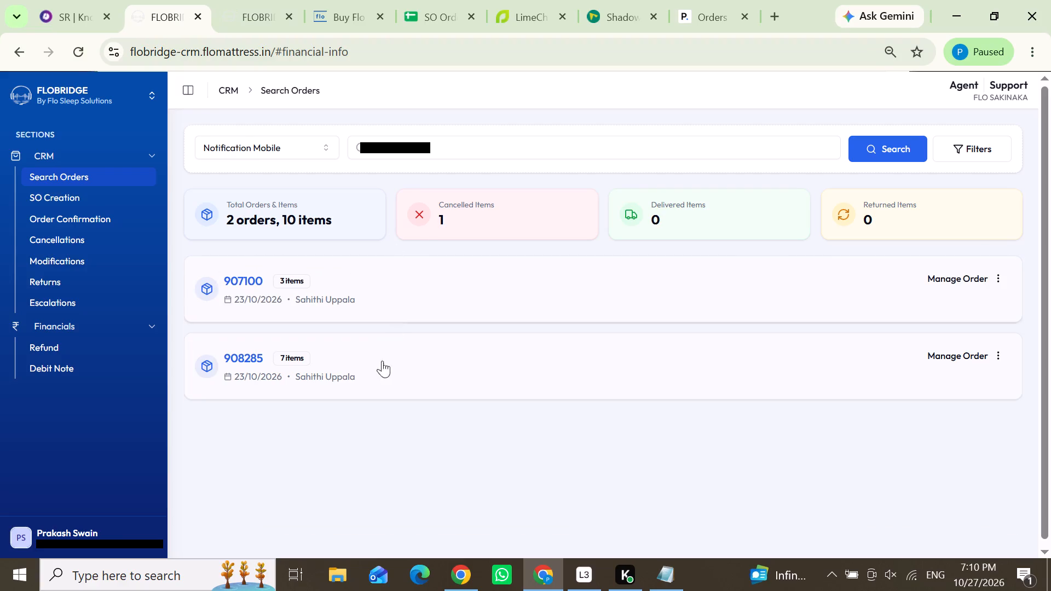
click(382, 361)
scroll(428, 355, down, 3)
scroll(420, 372, up, 3)
click(448, 298)
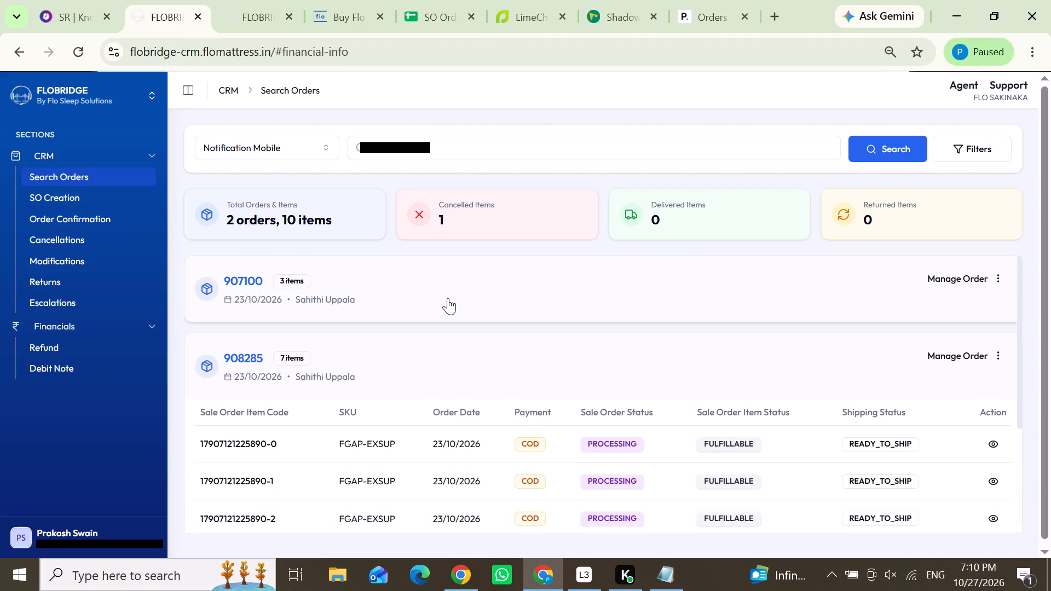
scroll(434, 309, down, 2)
scroll(434, 310, up, 3)
click(437, 298)
click(464, 356)
click(483, 302)
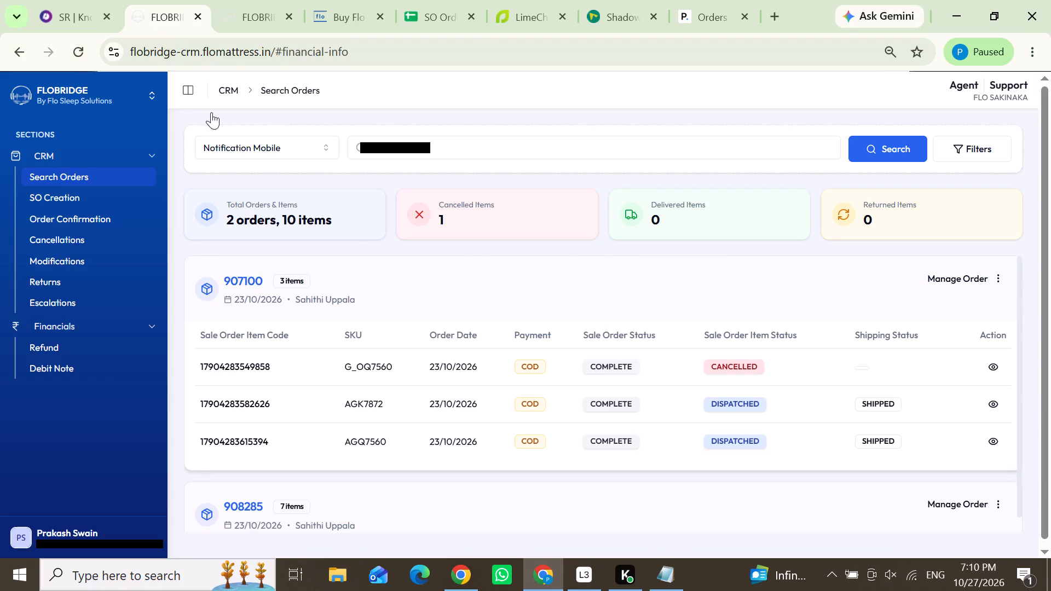
click(94, 0)
click(176, 0)
drag(405, 356, 320, 352)
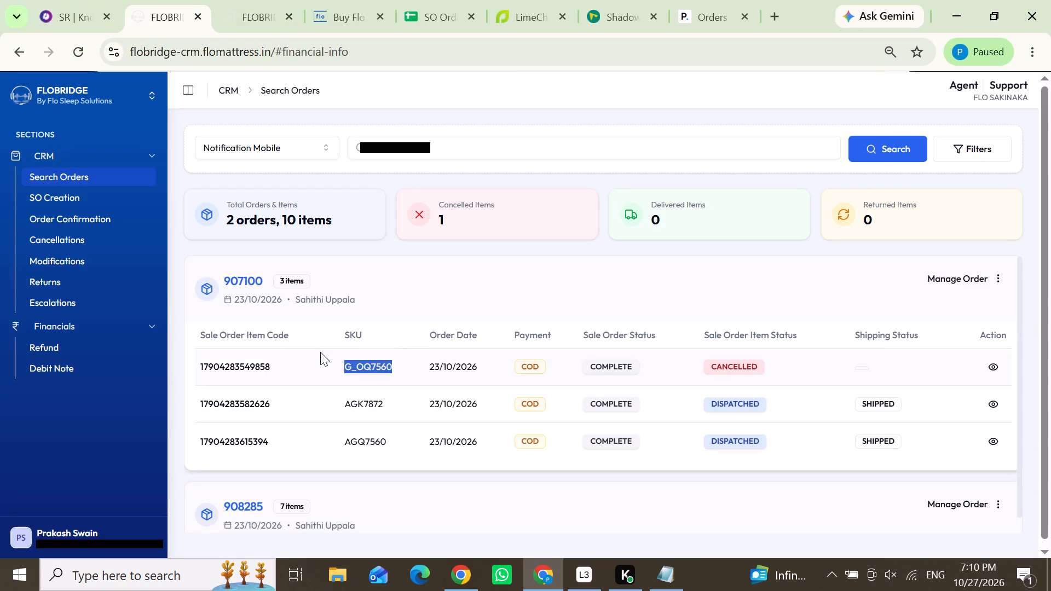
click(326, 410)
drag(387, 399, 318, 400)
click(326, 455)
drag(397, 442, 350, 437)
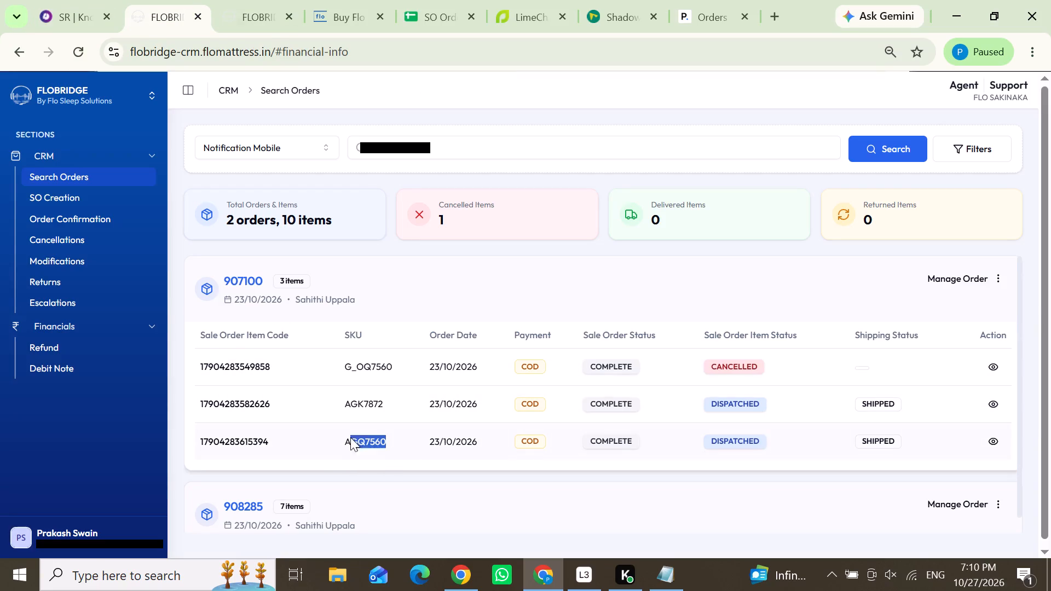
drag(350, 437, 333, 436)
click(338, 468)
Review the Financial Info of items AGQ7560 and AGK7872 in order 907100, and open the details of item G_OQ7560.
click(994, 445)
click(285, 467)
click(933, 392)
click(986, 397)
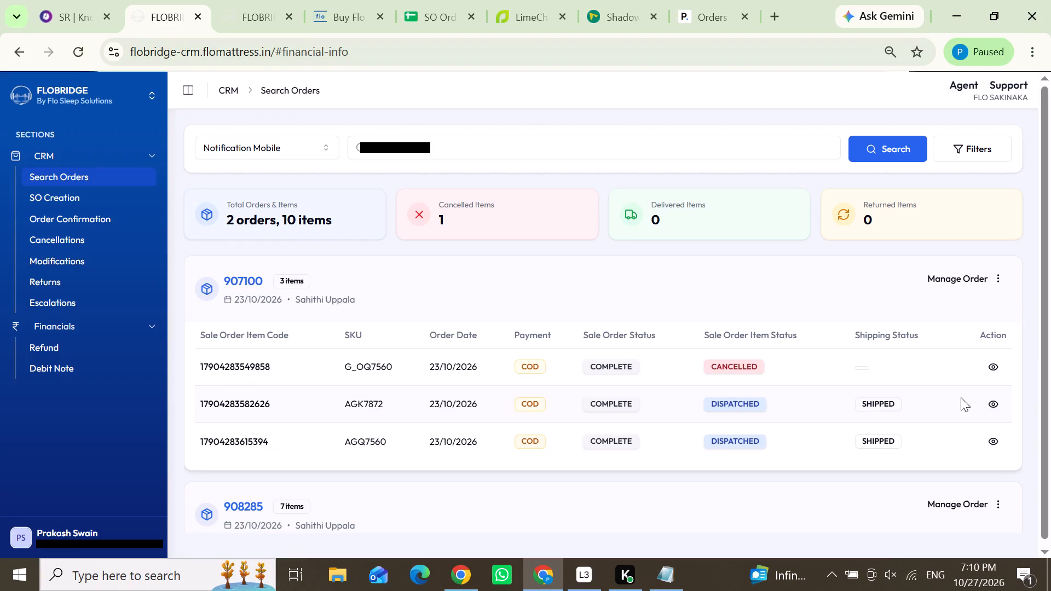
click(270, 477)
click(957, 399)
click(997, 357)
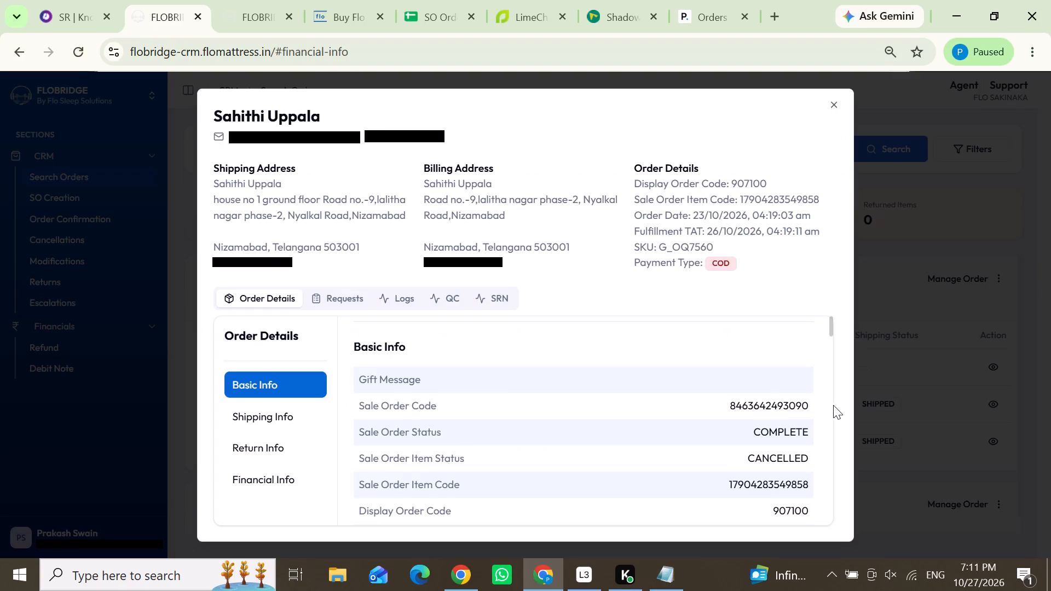
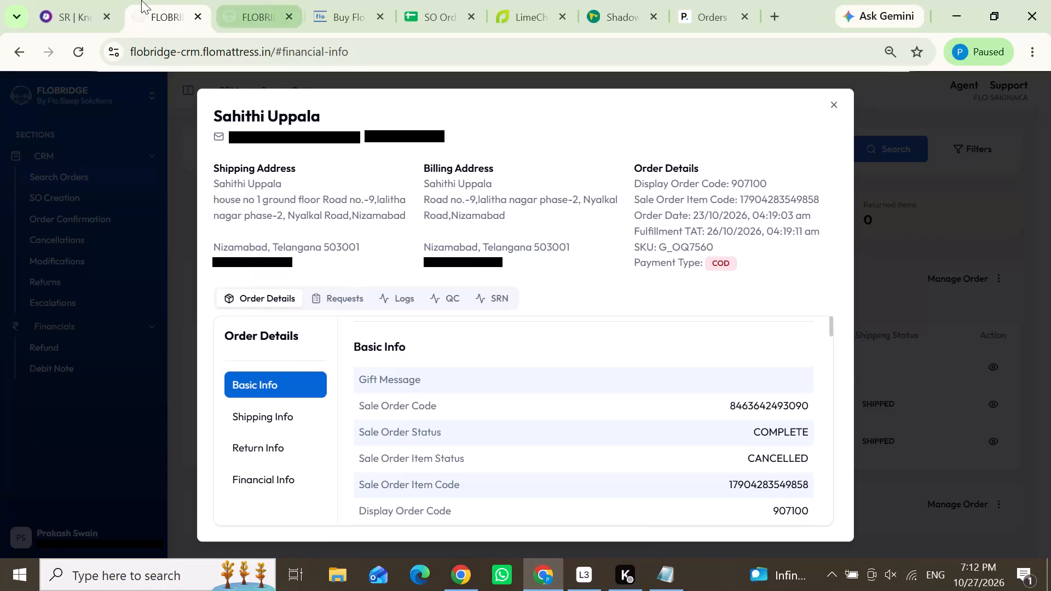
Copy the caller's number from the ongoing Knowlarity call and search CRM orders by Notification Mobile, without the country-code prefix.
click(106, 0)
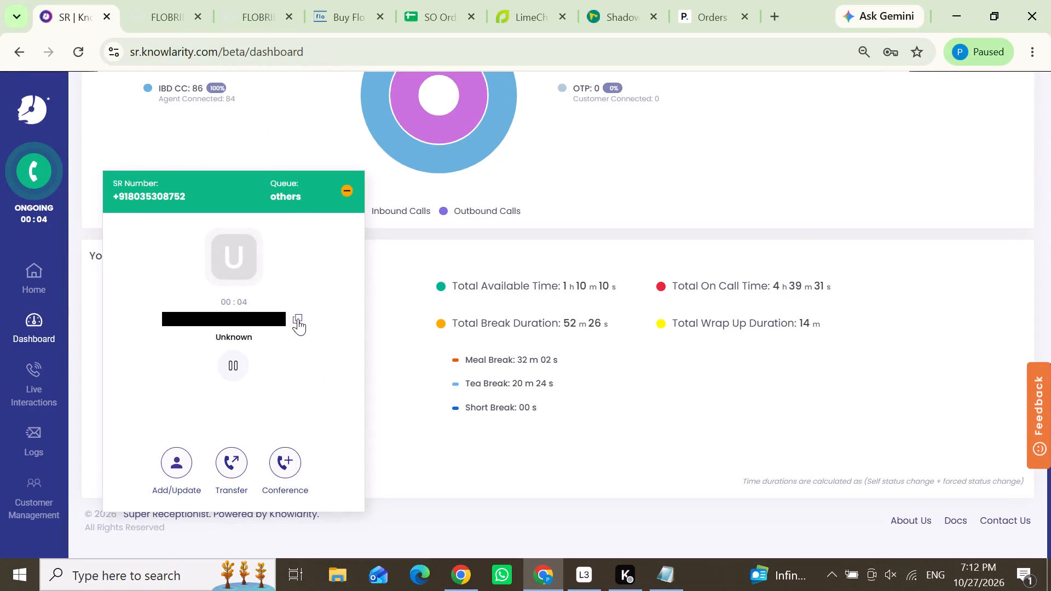
click(298, 318)
click(147, 0)
click(74, 154)
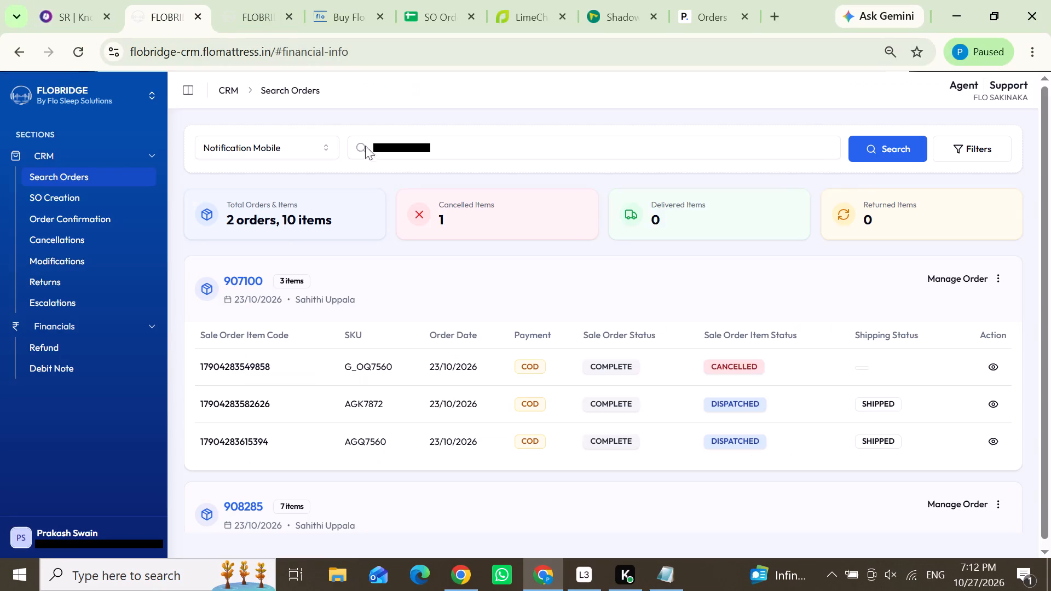
drag(467, 146, 278, 146)
key(ctrl+v)
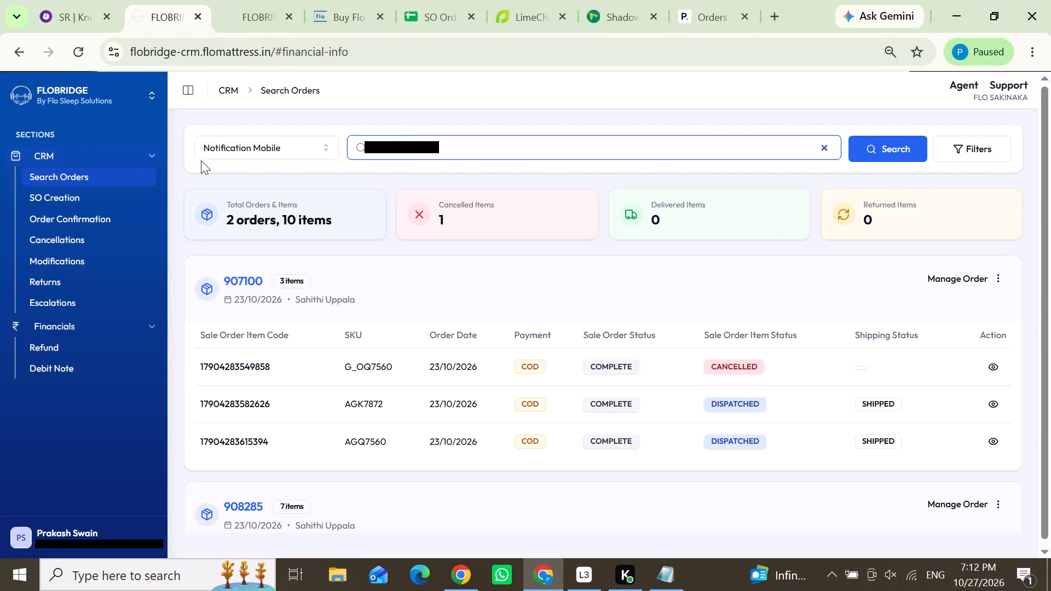
drag(388, 146, 351, 146)
key(BackSpace)
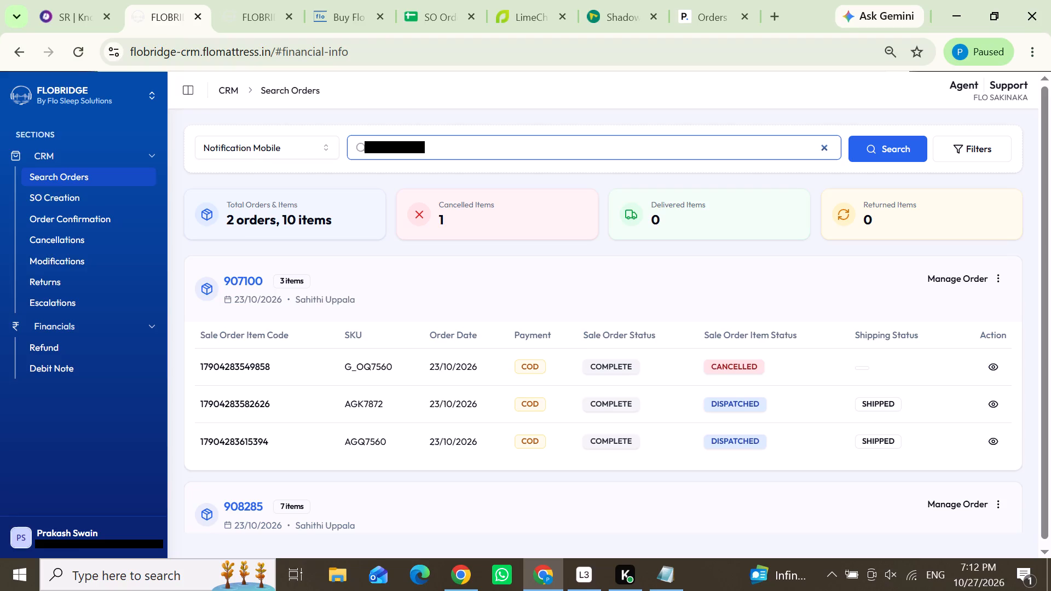
click(916, 155)
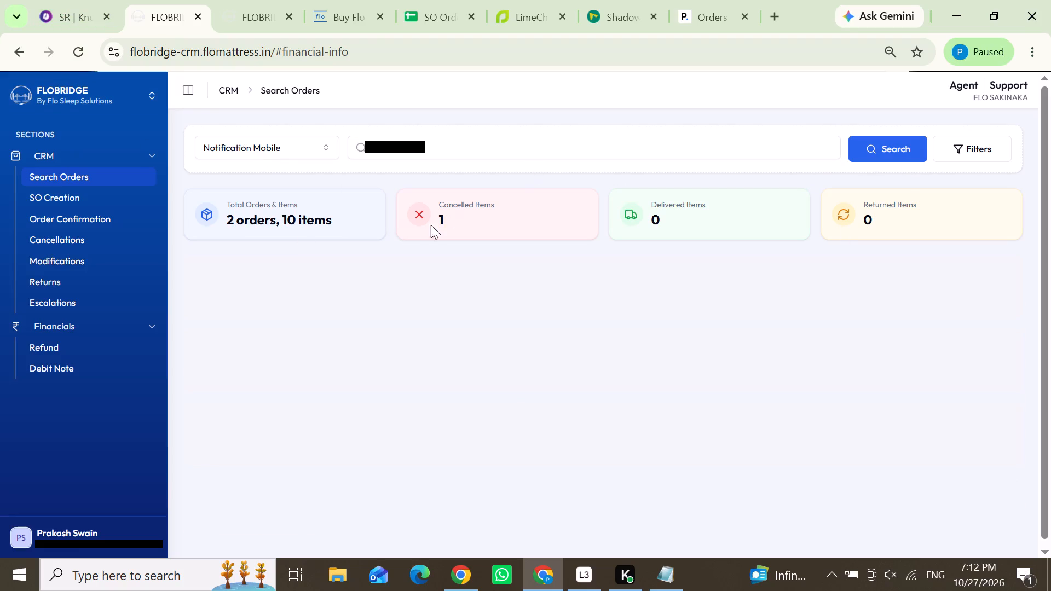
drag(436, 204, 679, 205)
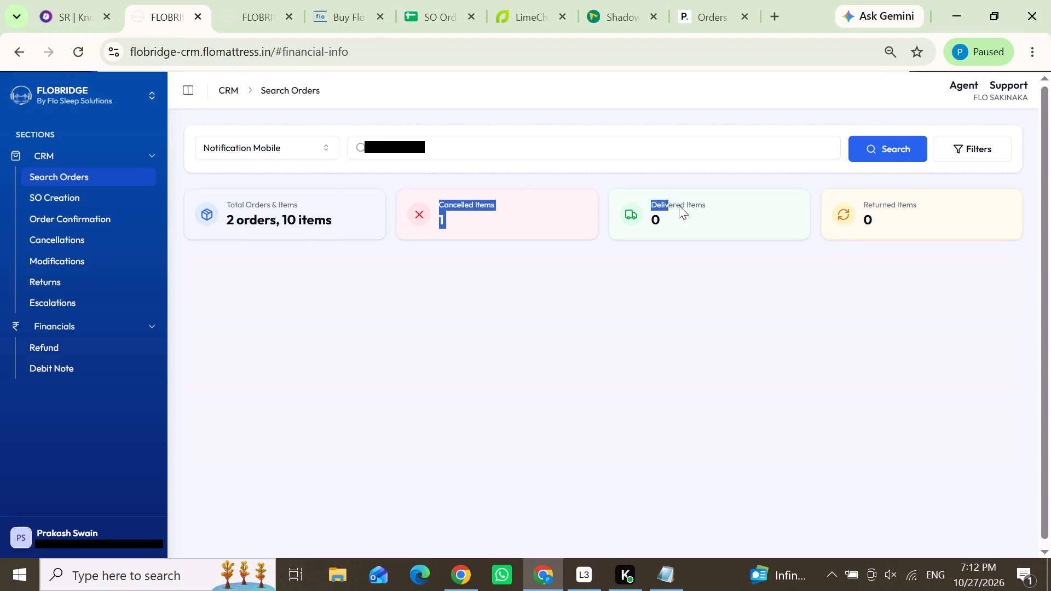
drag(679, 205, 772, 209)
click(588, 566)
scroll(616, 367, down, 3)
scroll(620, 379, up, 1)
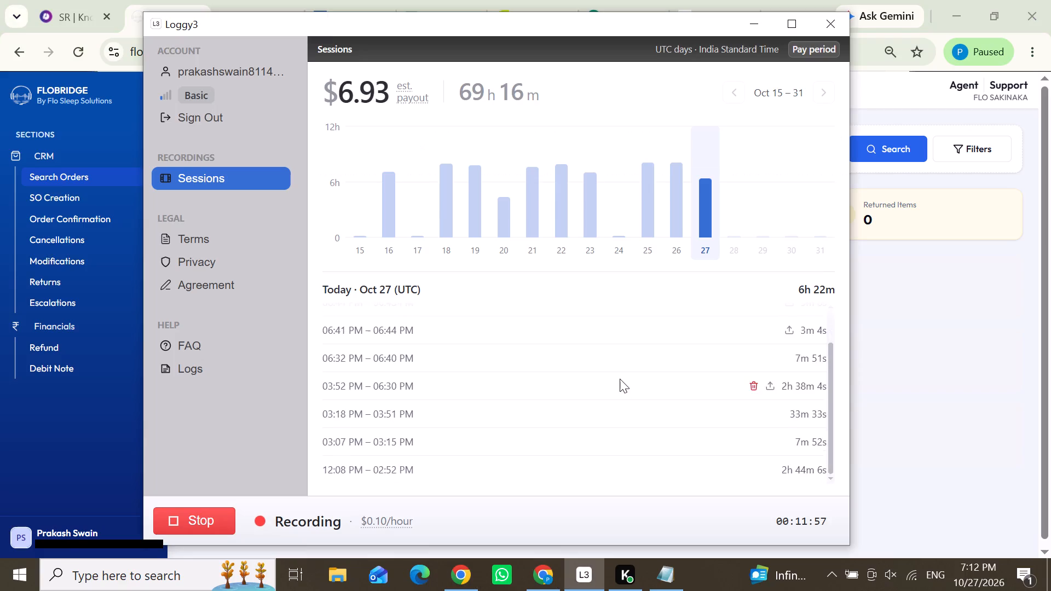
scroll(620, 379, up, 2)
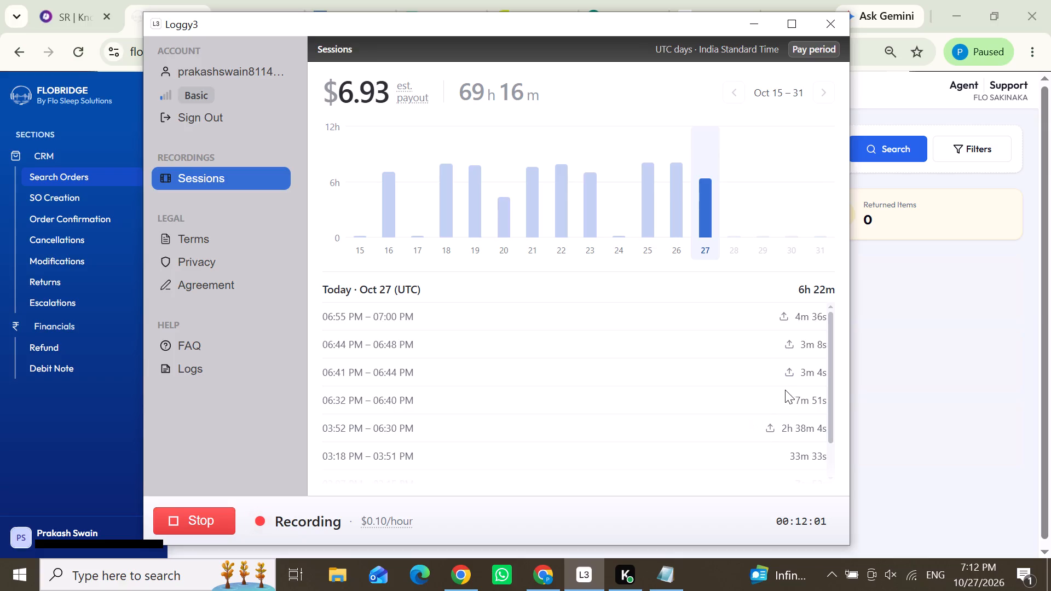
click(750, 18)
Look up "343001 pin code" on Google in a new browser tab and read its location details.
click(777, 9)
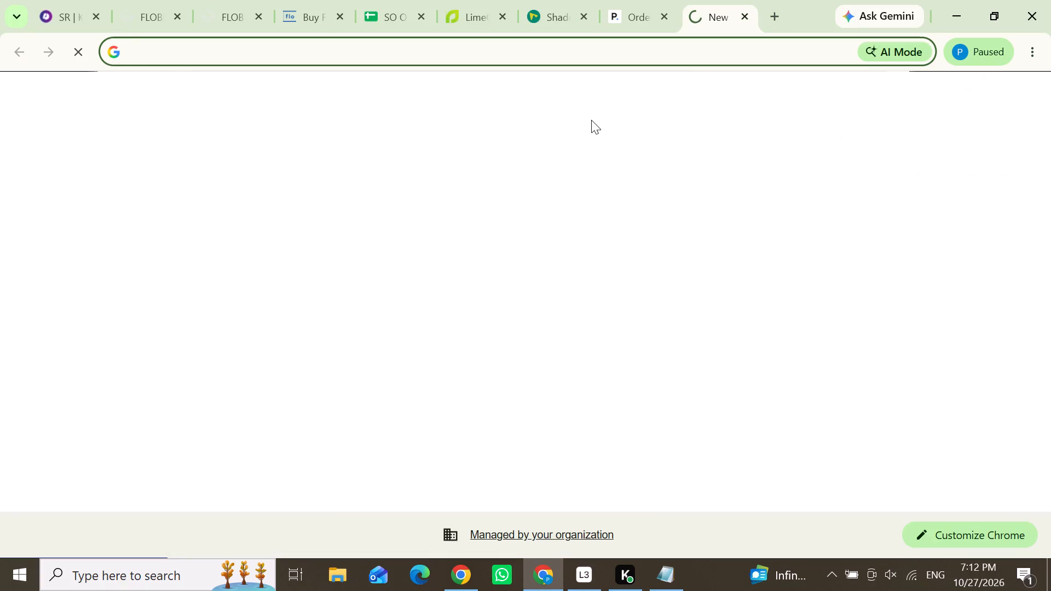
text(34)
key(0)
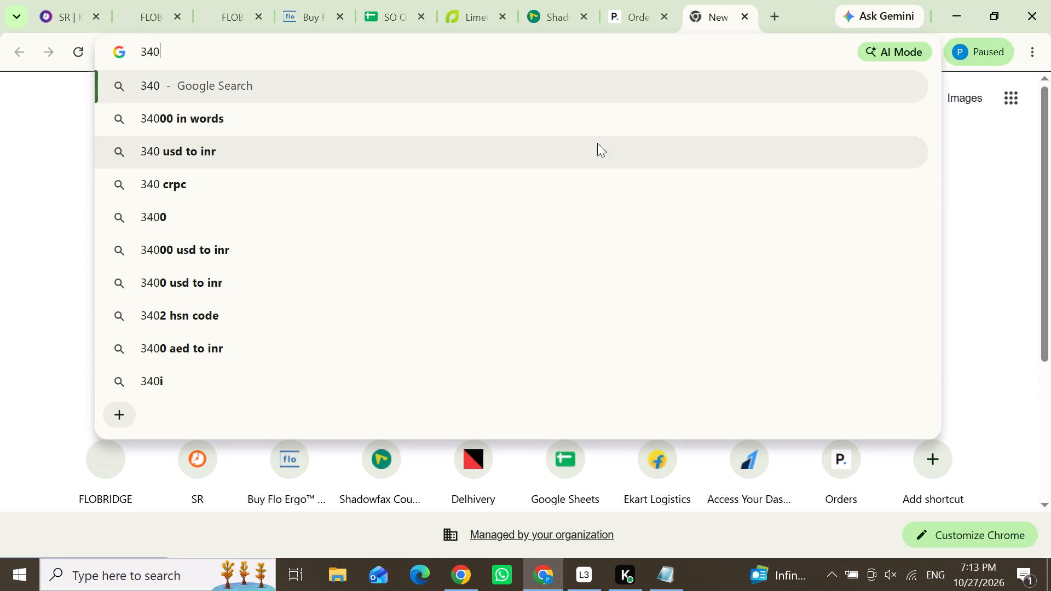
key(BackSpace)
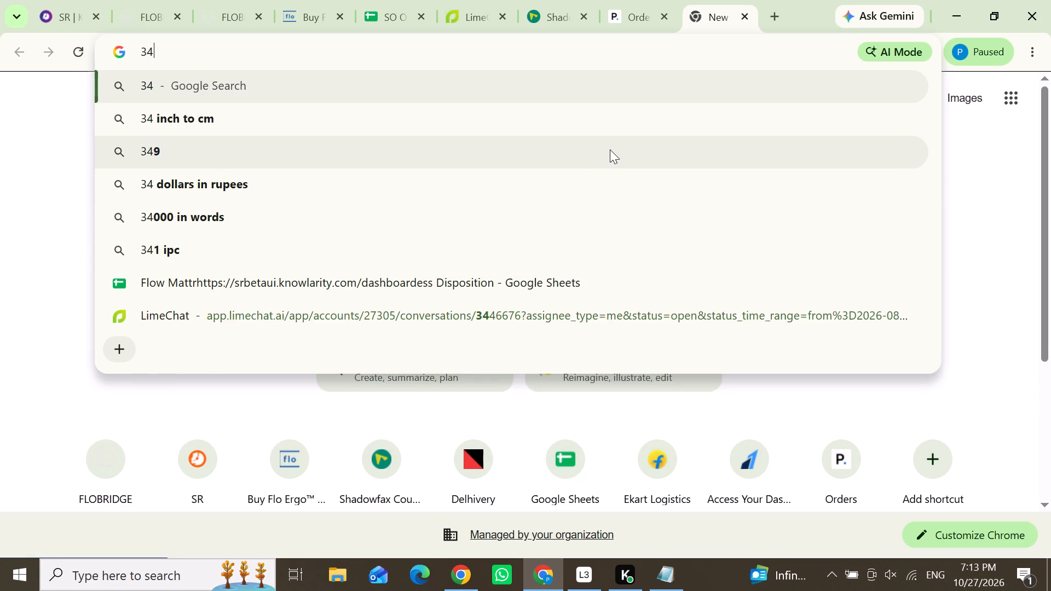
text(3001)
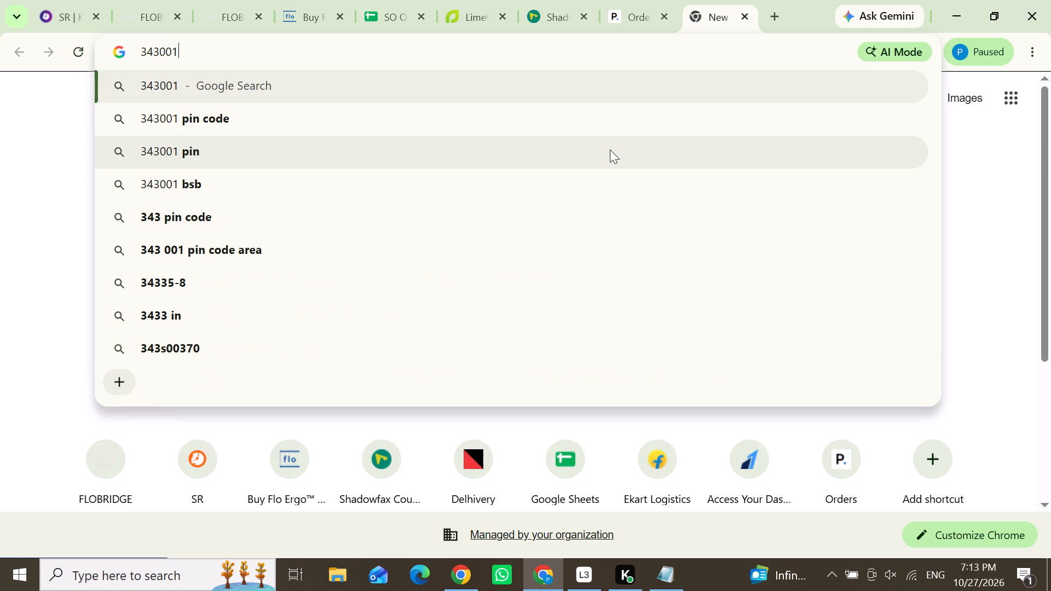
click(316, 123)
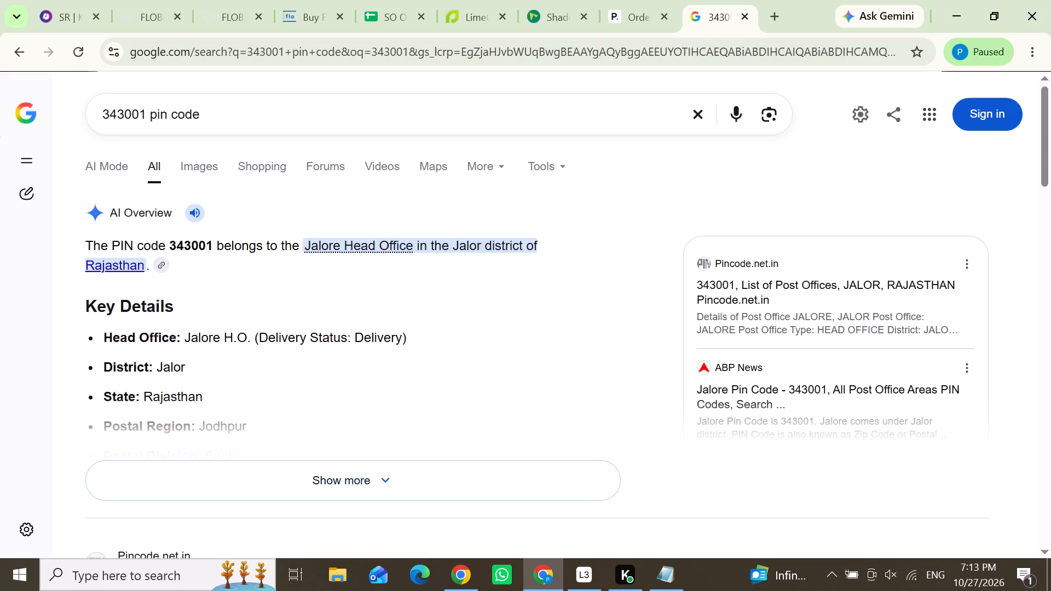
drag(251, 337, 222, 337)
click(230, 379)
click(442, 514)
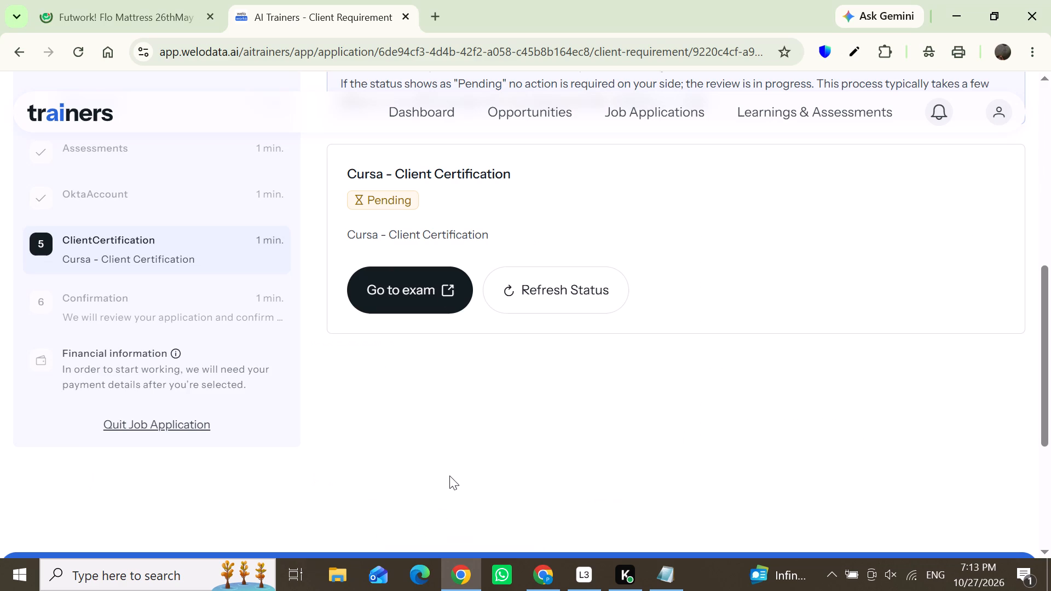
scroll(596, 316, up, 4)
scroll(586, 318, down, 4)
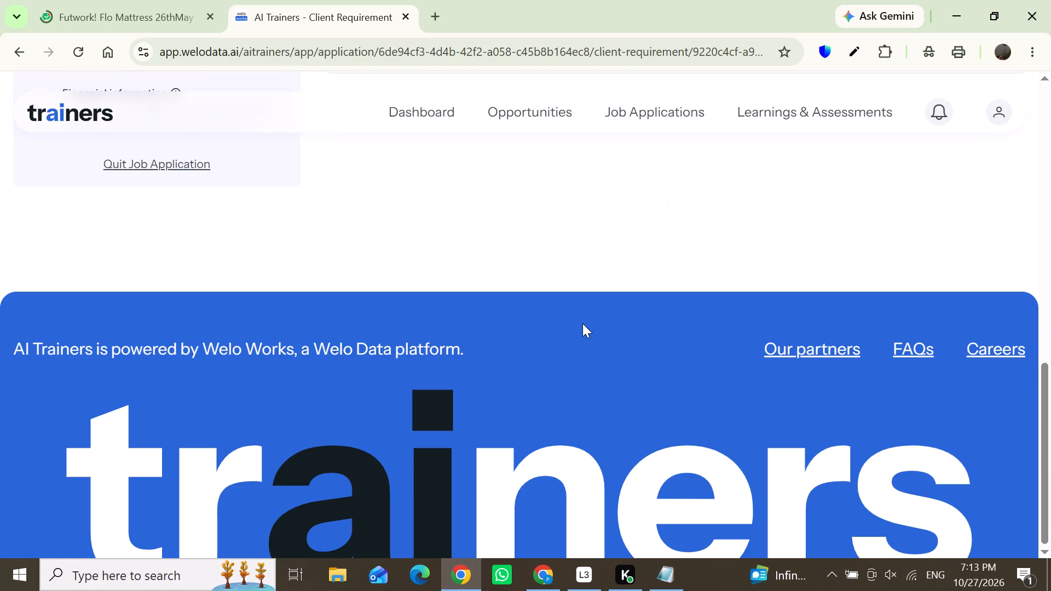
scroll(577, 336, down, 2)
Return to the Knowlarity call and save the caller as customer "shravan" with a call disposition.
click(540, 573)
click(49, 0)
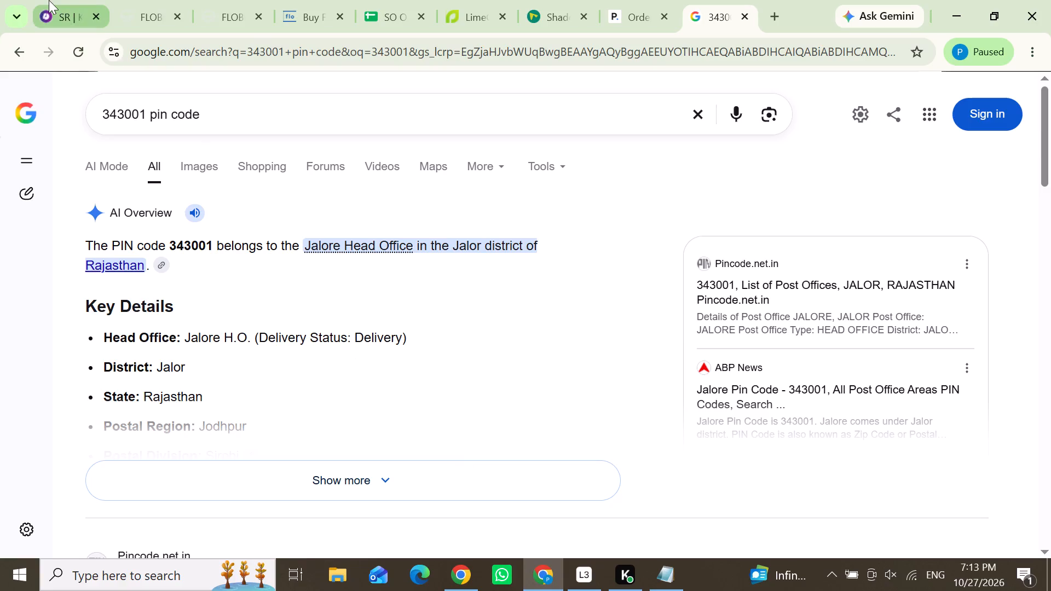
click(166, 467)
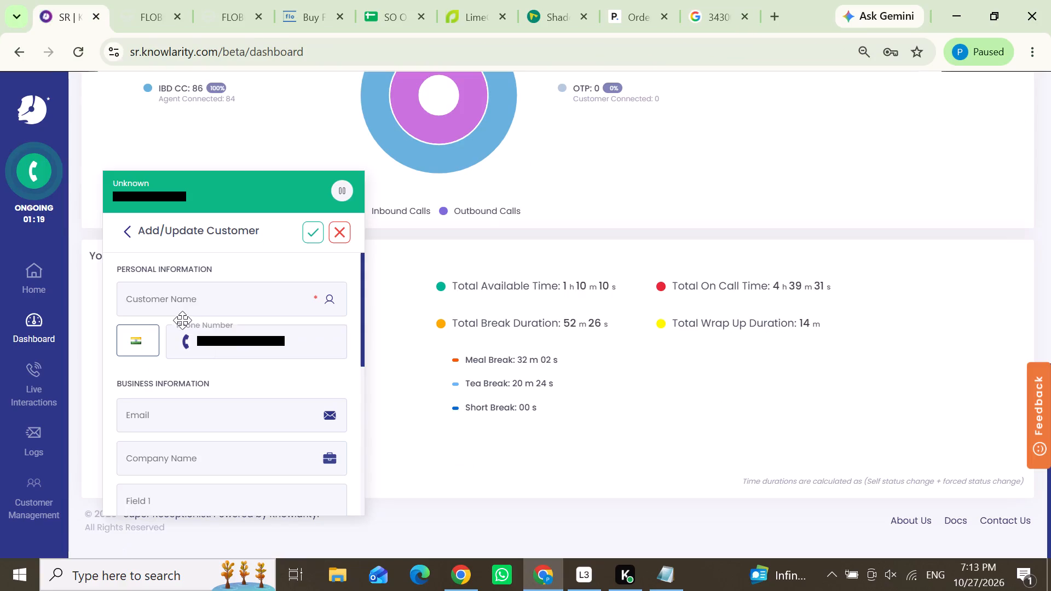
click(176, 307)
text(shravan)
scroll(203, 362, down, 1)
click(204, 399)
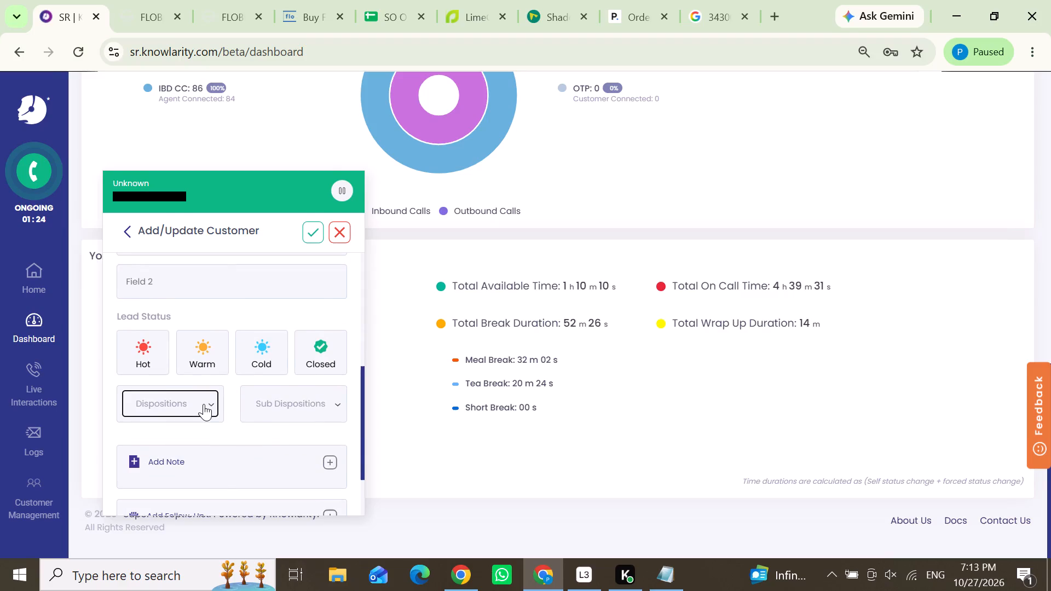
click(179, 490)
click(309, 230)
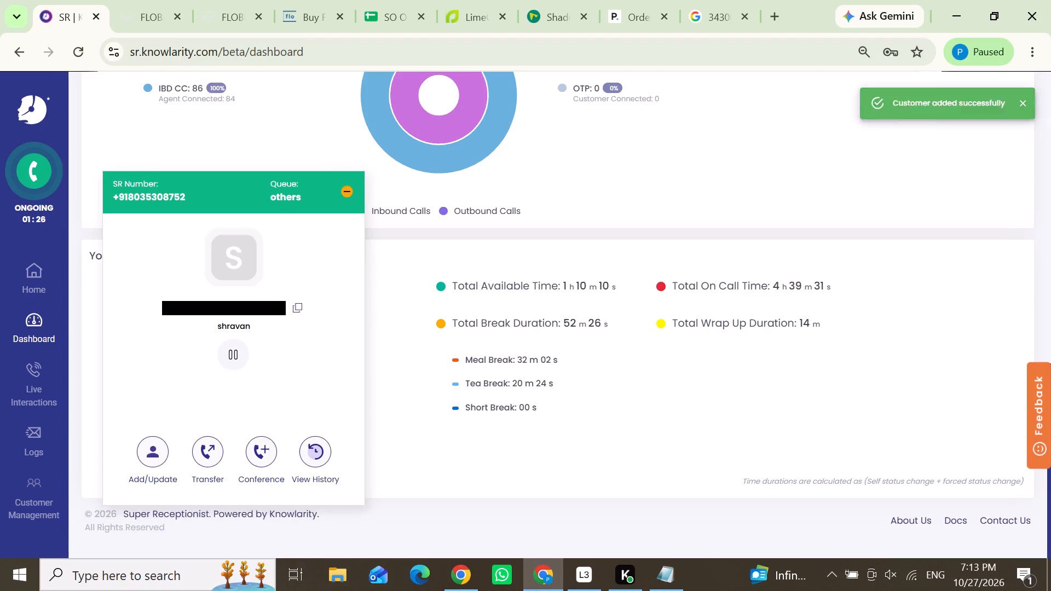
Refresh the Knowlarity dashboard statistics and view the Your Performance chart behind the call window, then restore that window.
scroll(740, 283, up, 2)
click(742, 165)
scroll(732, 327, down, 3)
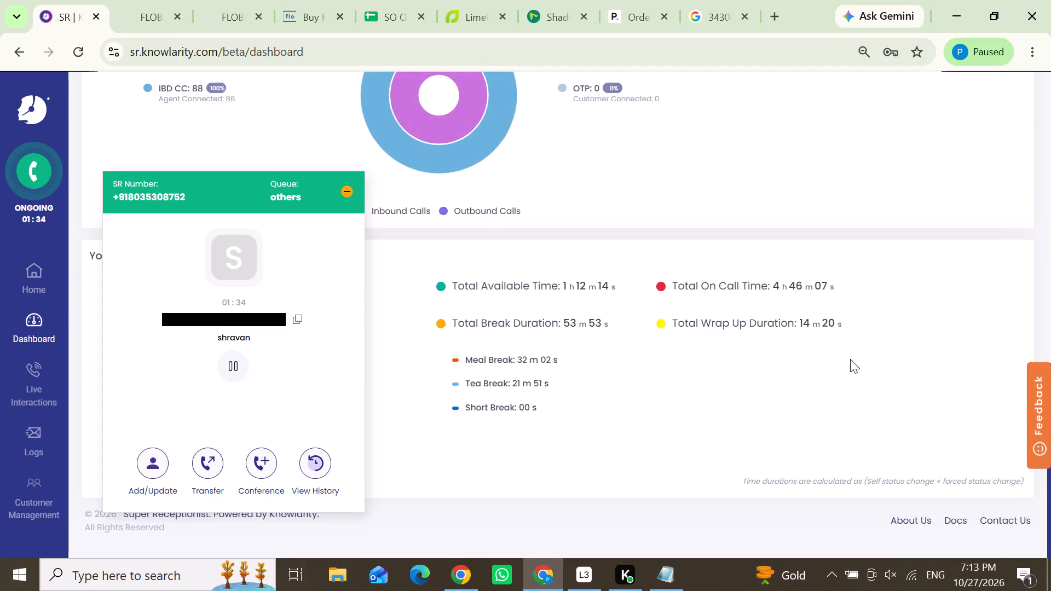
click(347, 187)
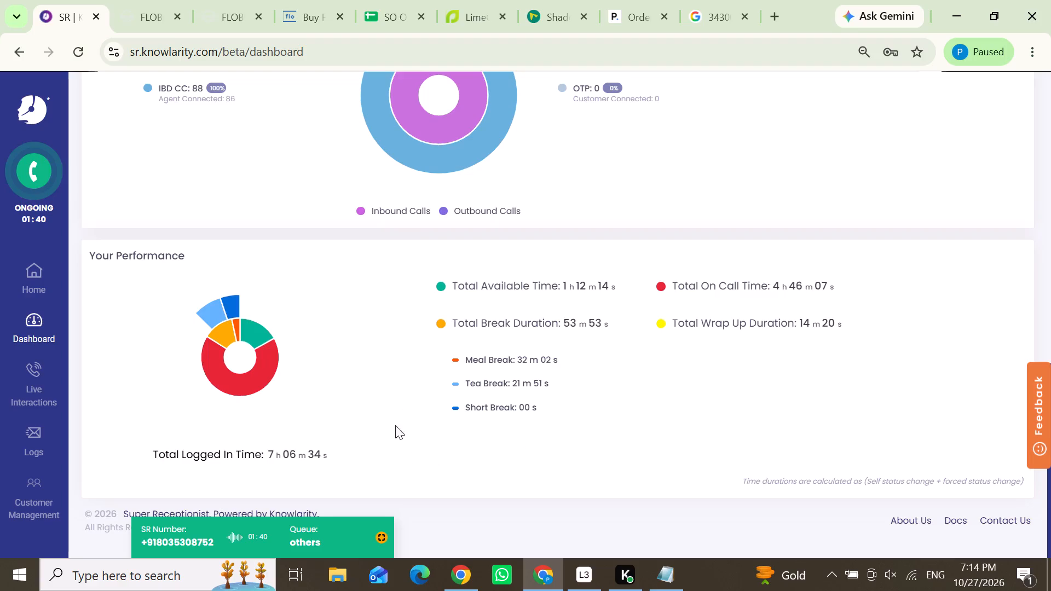
click(380, 534)
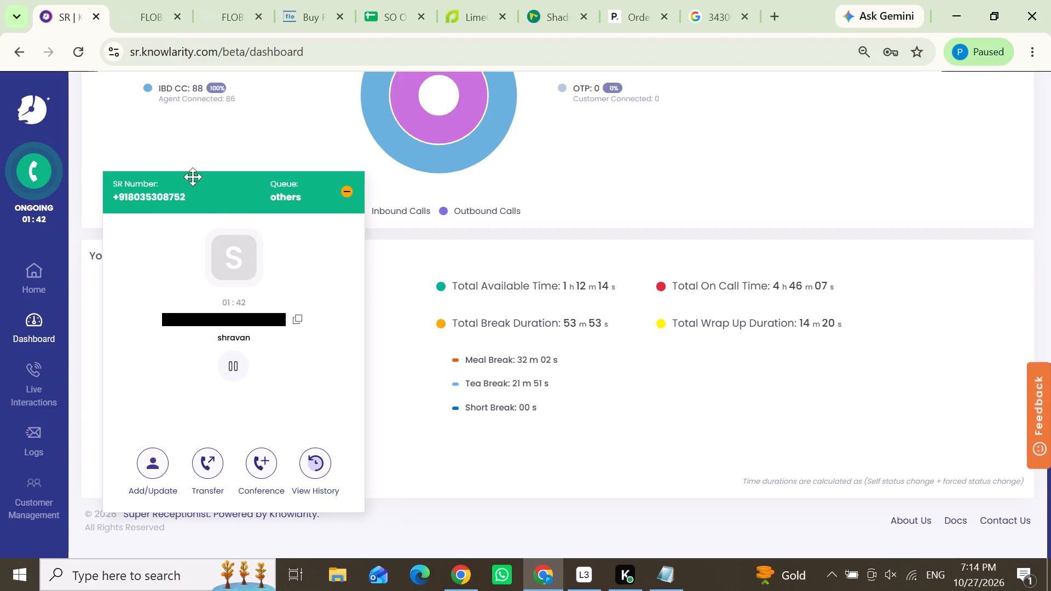
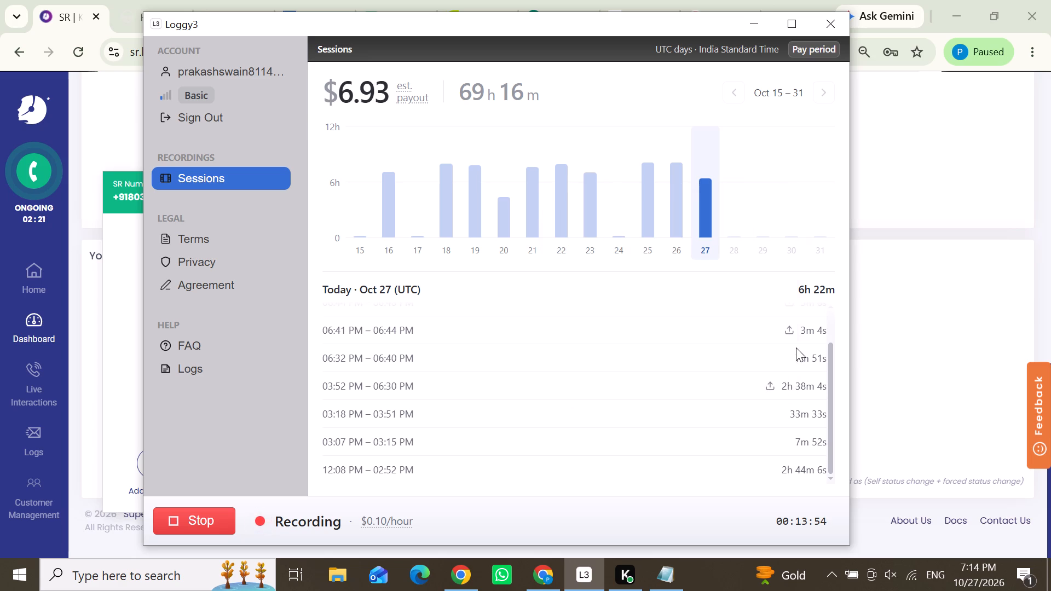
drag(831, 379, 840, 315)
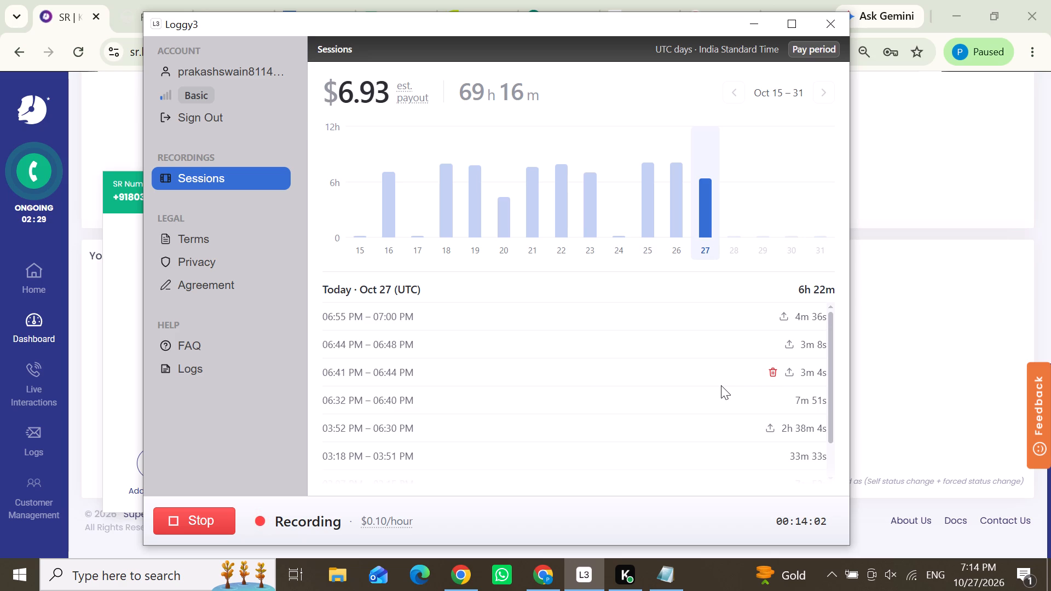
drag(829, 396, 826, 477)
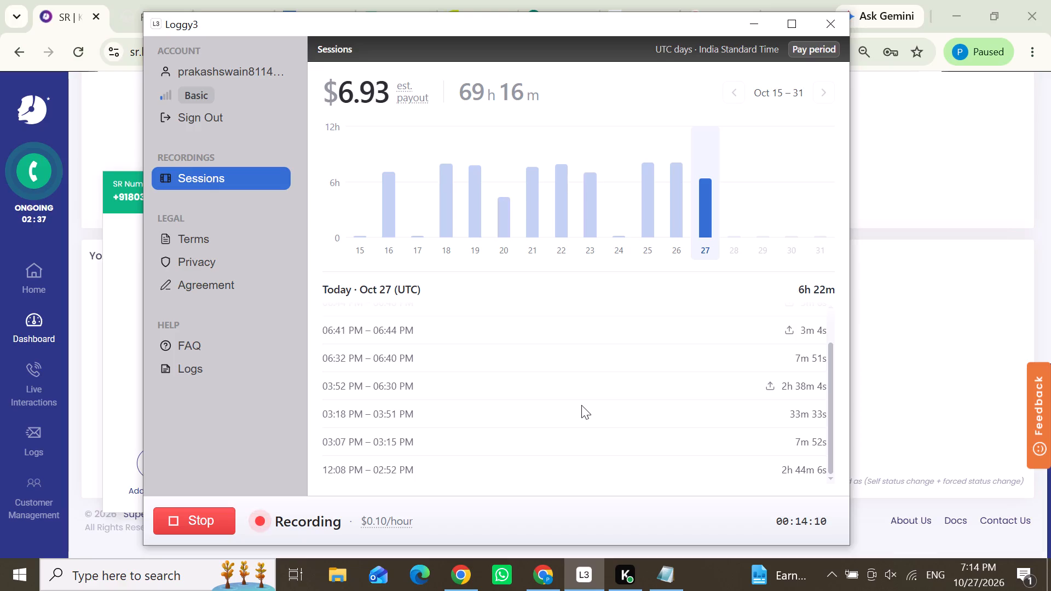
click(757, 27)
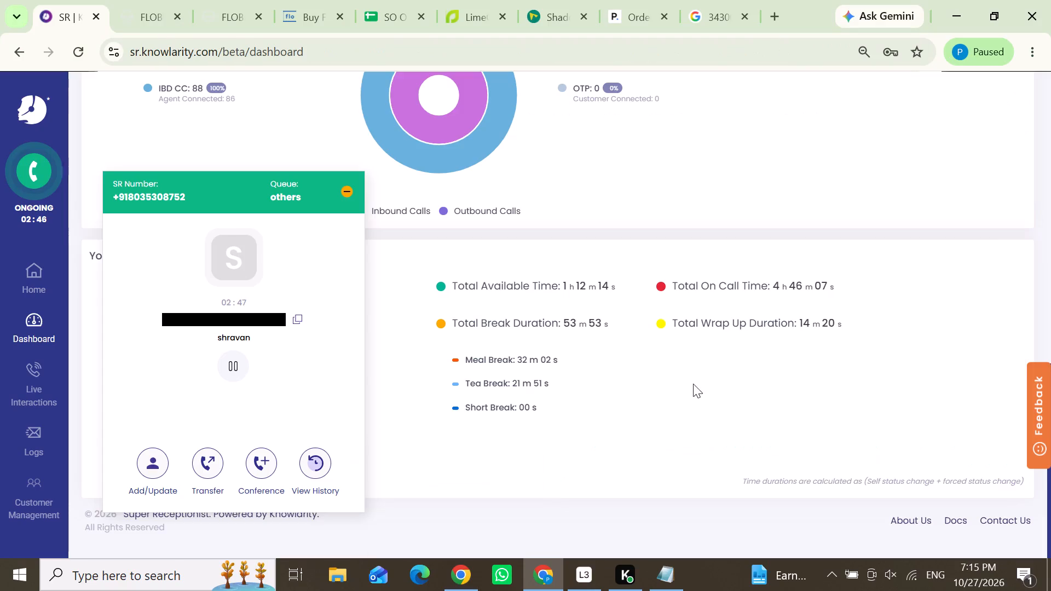
Switch to the other browser window and check the Cursa client certification status in the Project Cursa job application.
click(470, 569)
scroll(504, 309, up, 2)
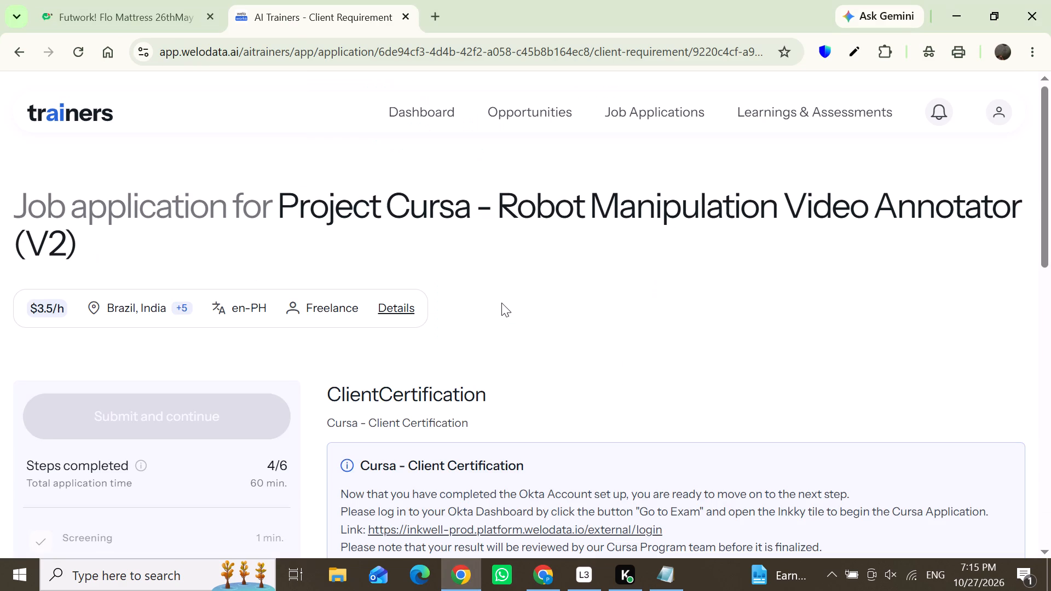
scroll(501, 303, up, 3)
scroll(501, 303, down, 1)
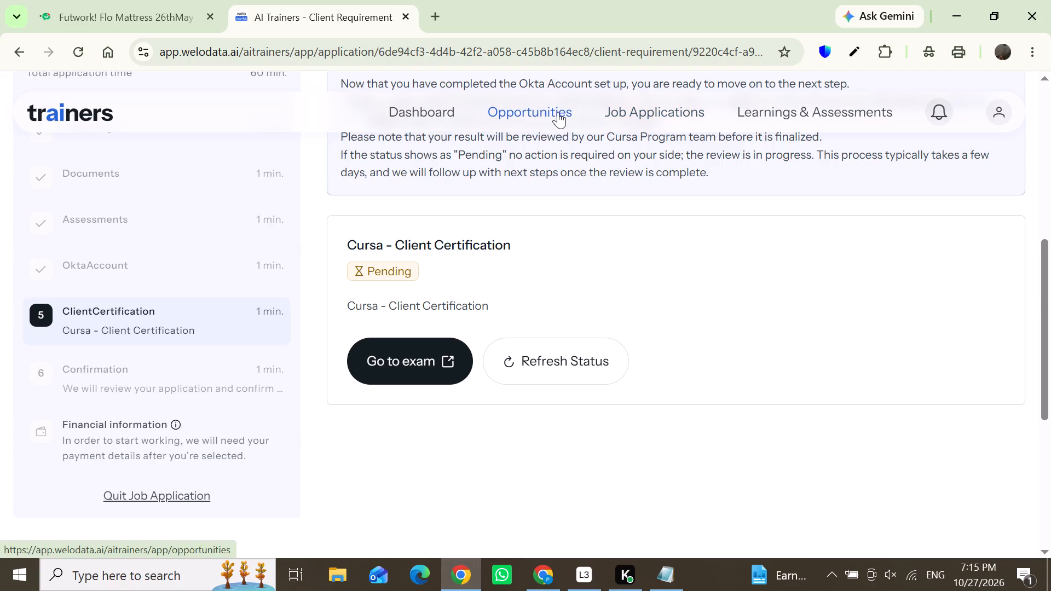
Open the iMerit Scholars dashboard in a new browser tab.
click(432, 19)
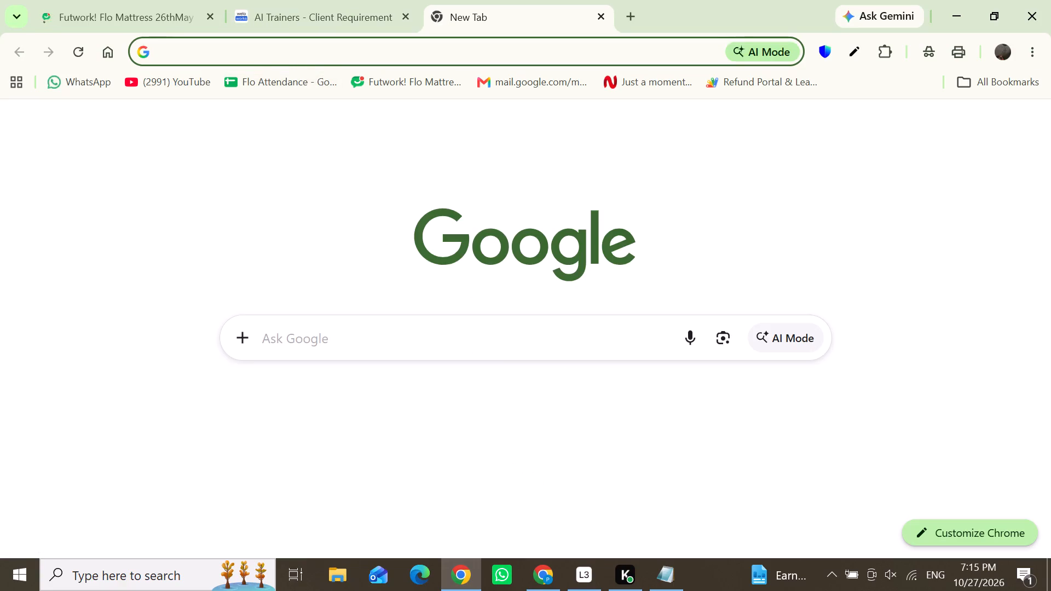
key(i)
key(m)
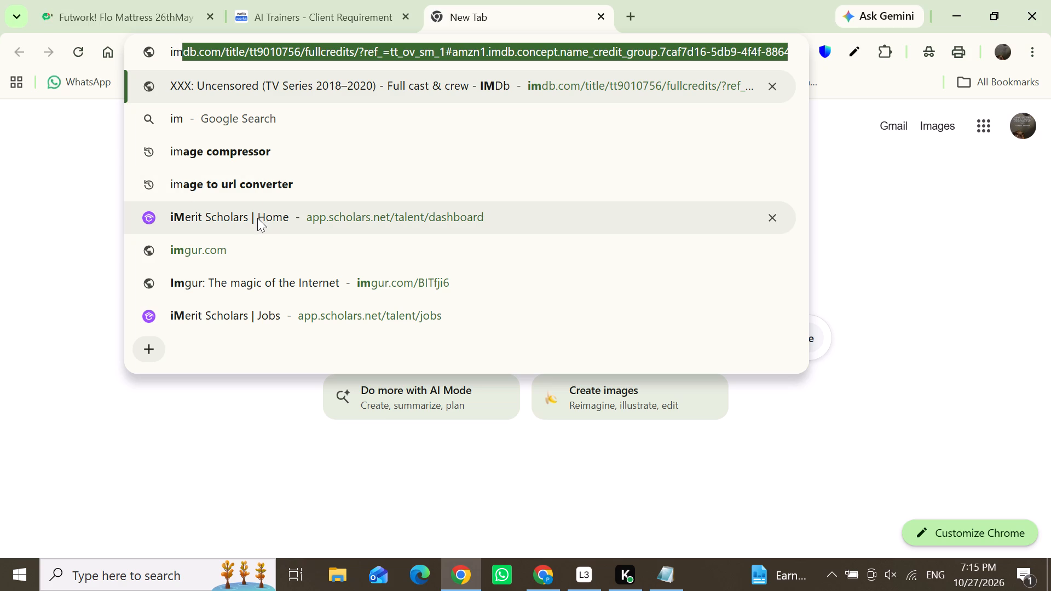
click(345, 218)
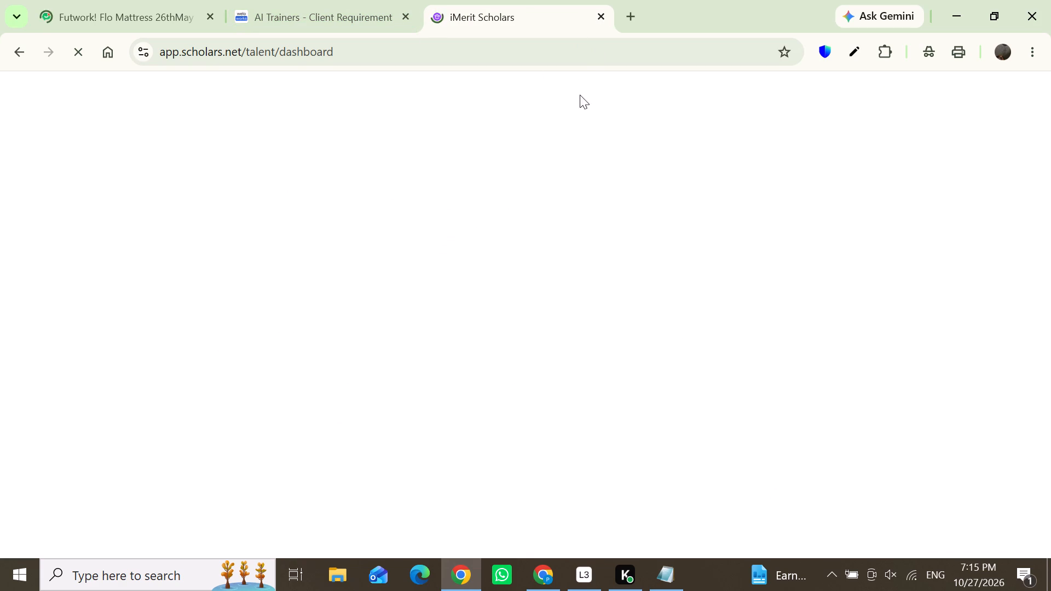
Return to the Flo Mattress website in the call-work browser window, open the Ergo Mattress product page and choose the Double size.
click(540, 575)
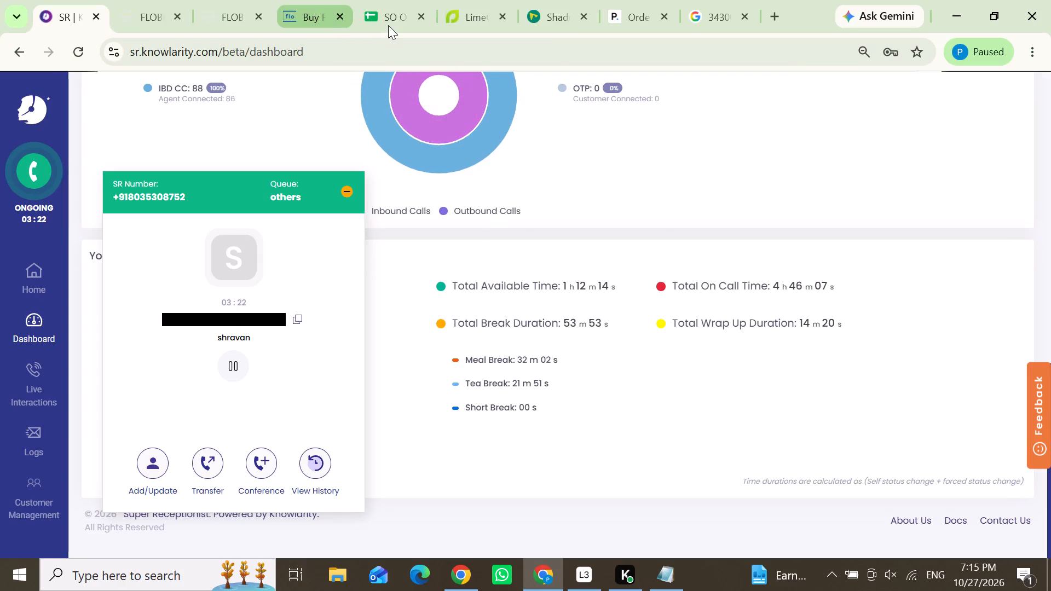
click(315, 18)
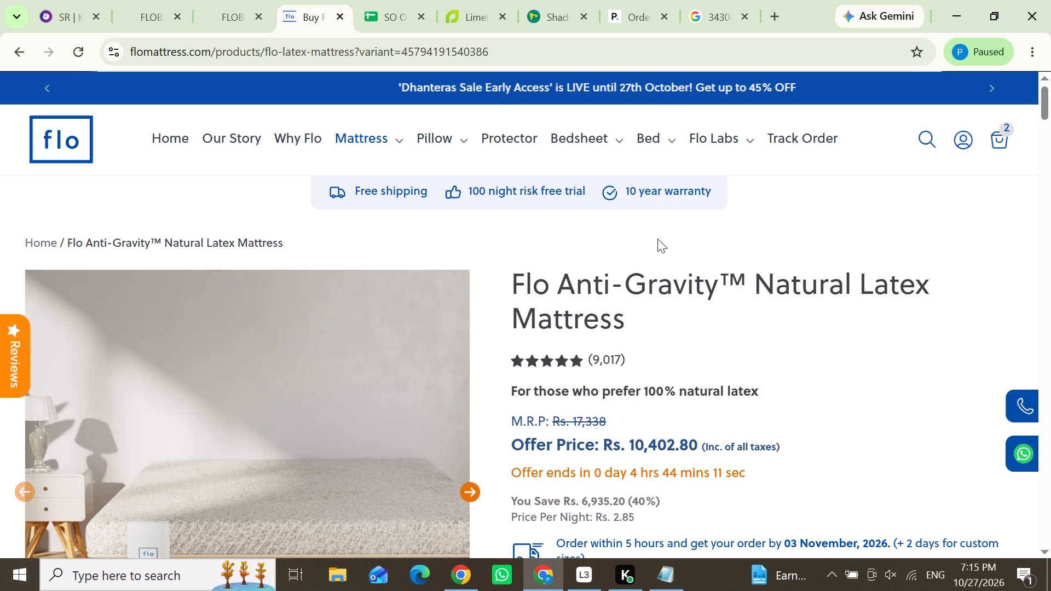
scroll(649, 316, down, 1)
scroll(649, 316, up, 1)
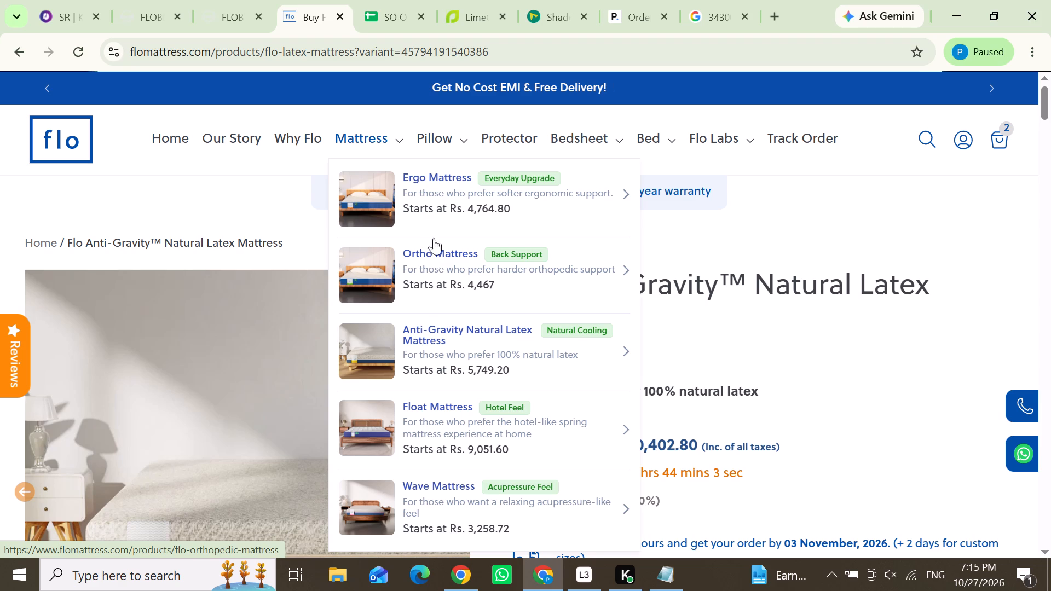
click(434, 176)
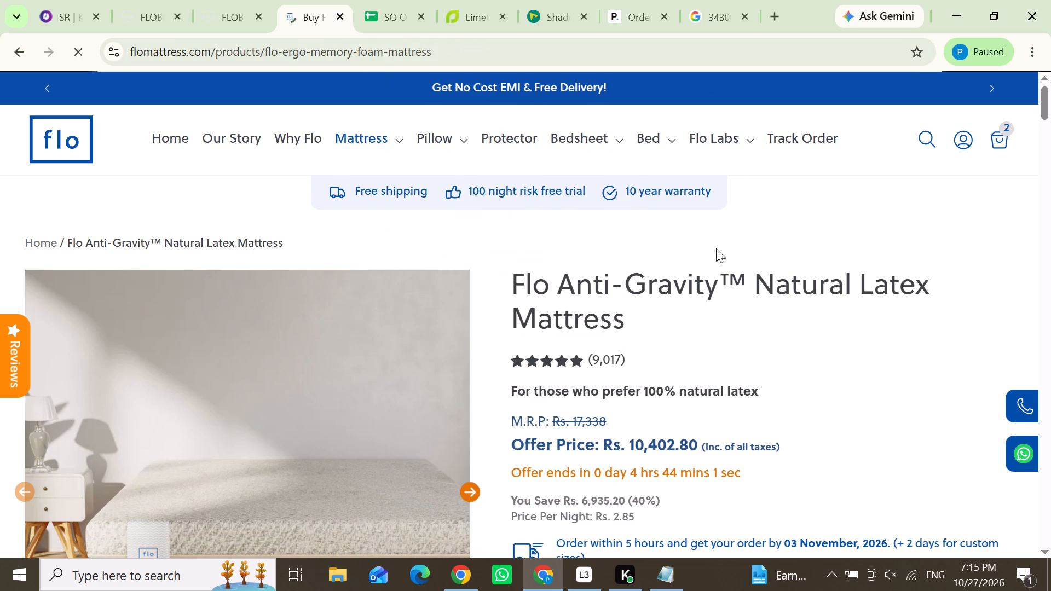
scroll(802, 292, down, 1)
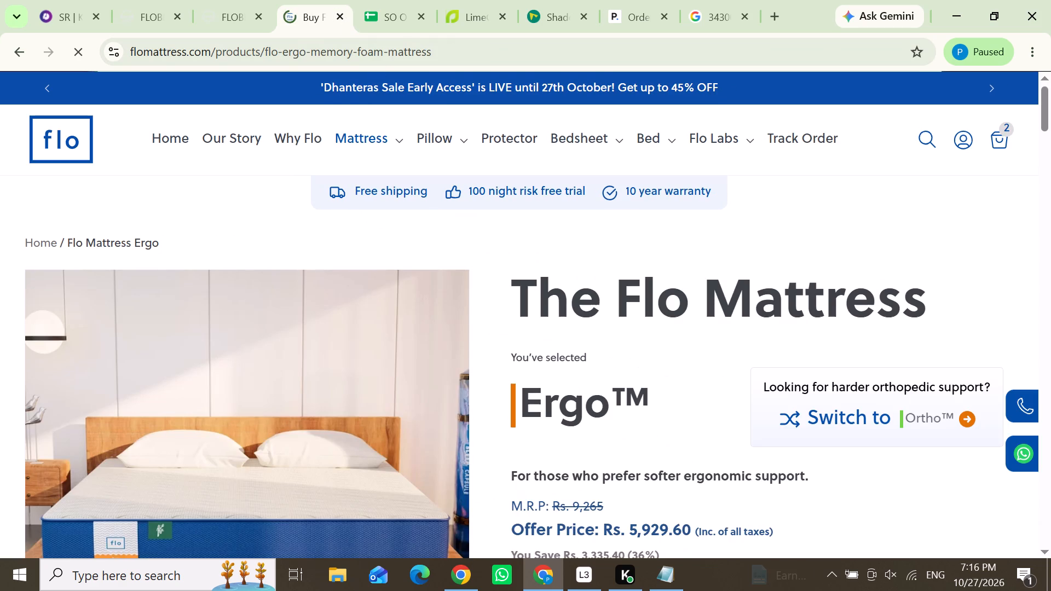
click(746, 490)
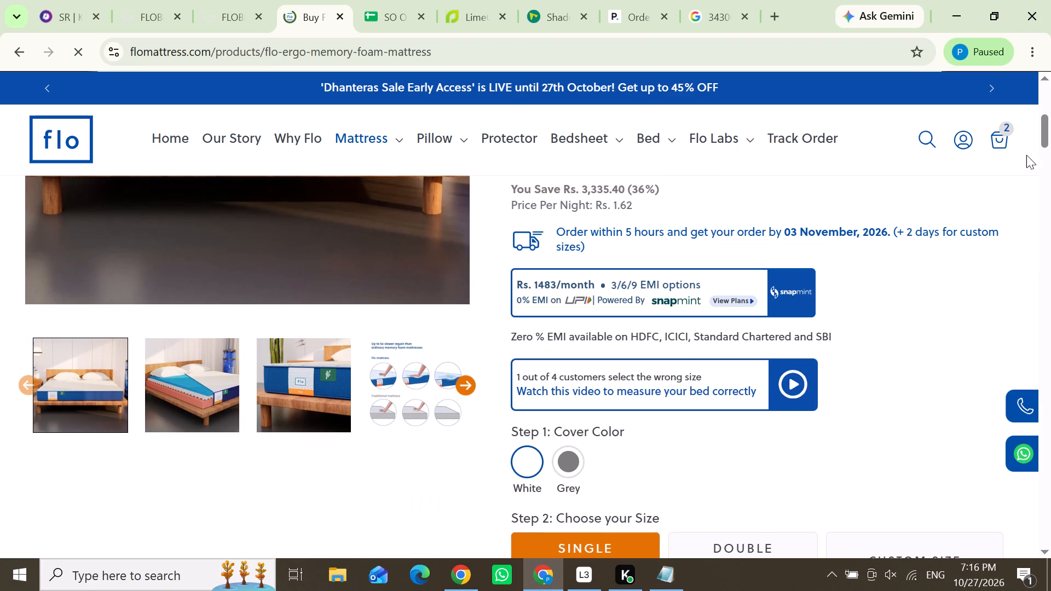
drag(1050, 132, 1050, 145)
click(740, 422)
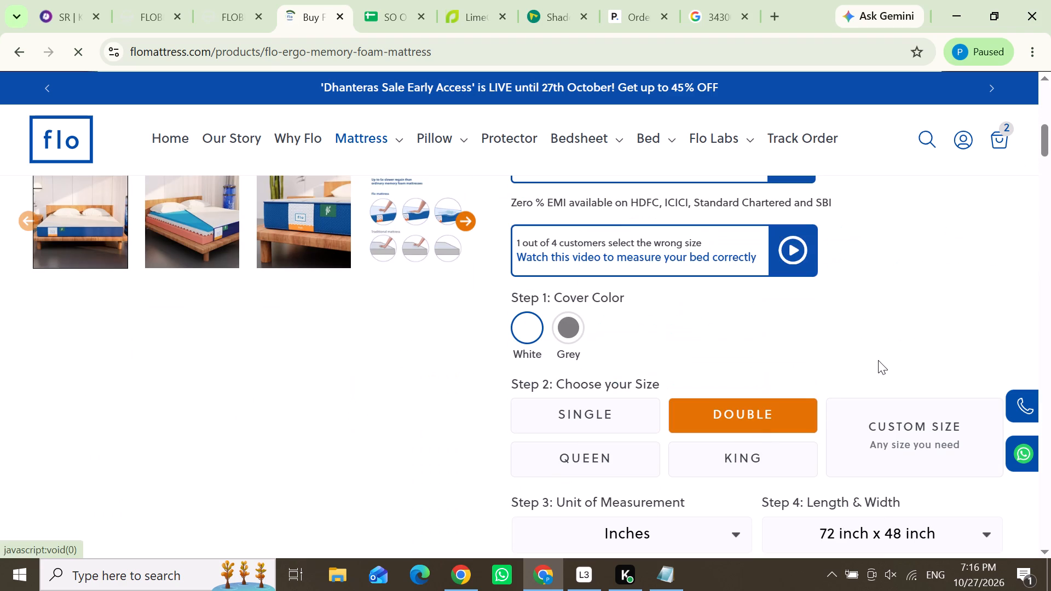
drag(1050, 142, 1049, 134)
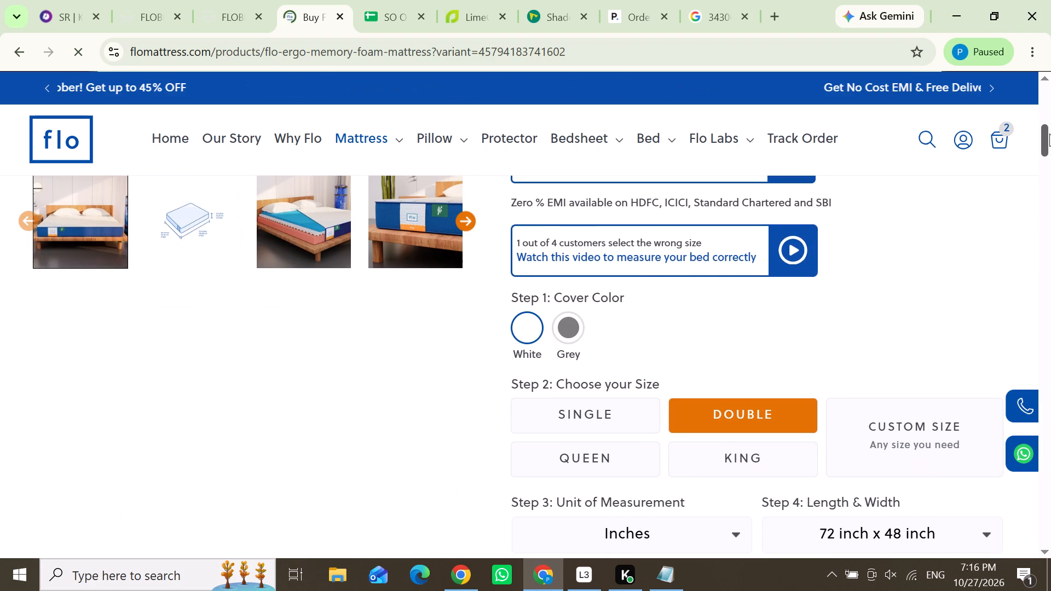
drag(1049, 134, 1048, 125)
scroll(645, 297, down, 1)
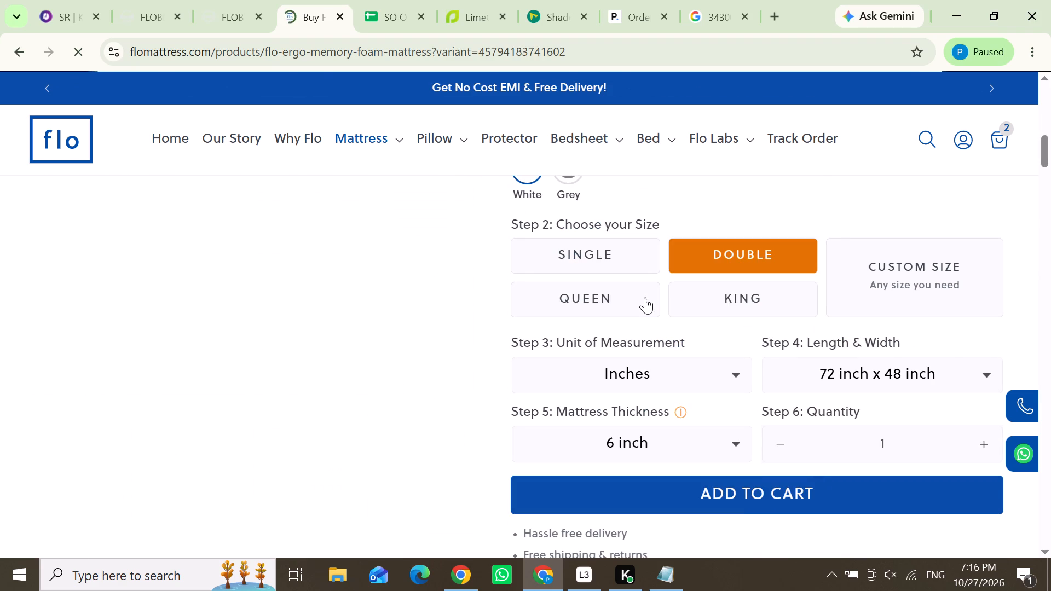
scroll(645, 297, up, 2)
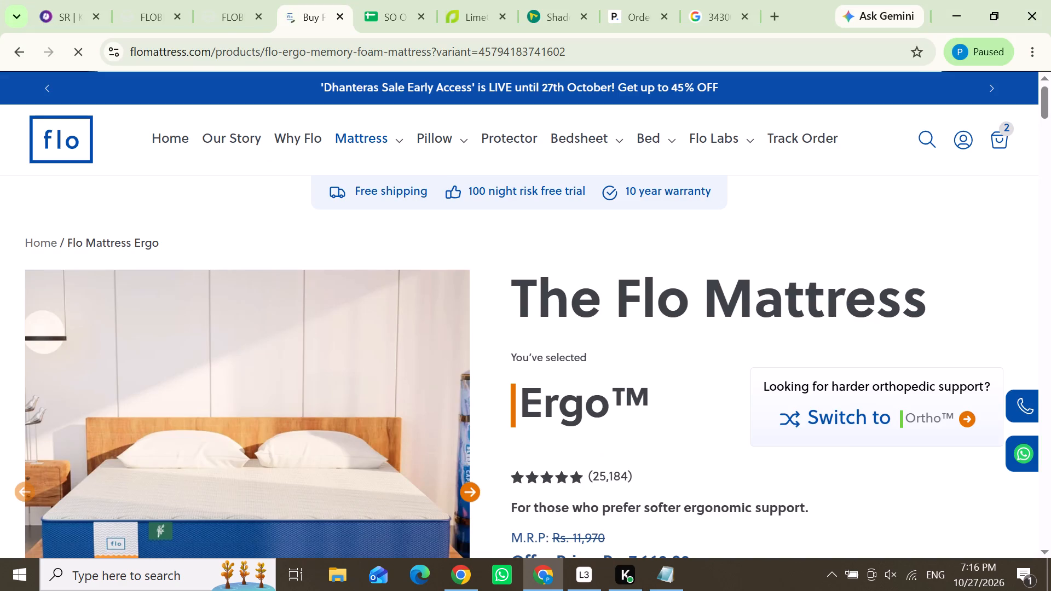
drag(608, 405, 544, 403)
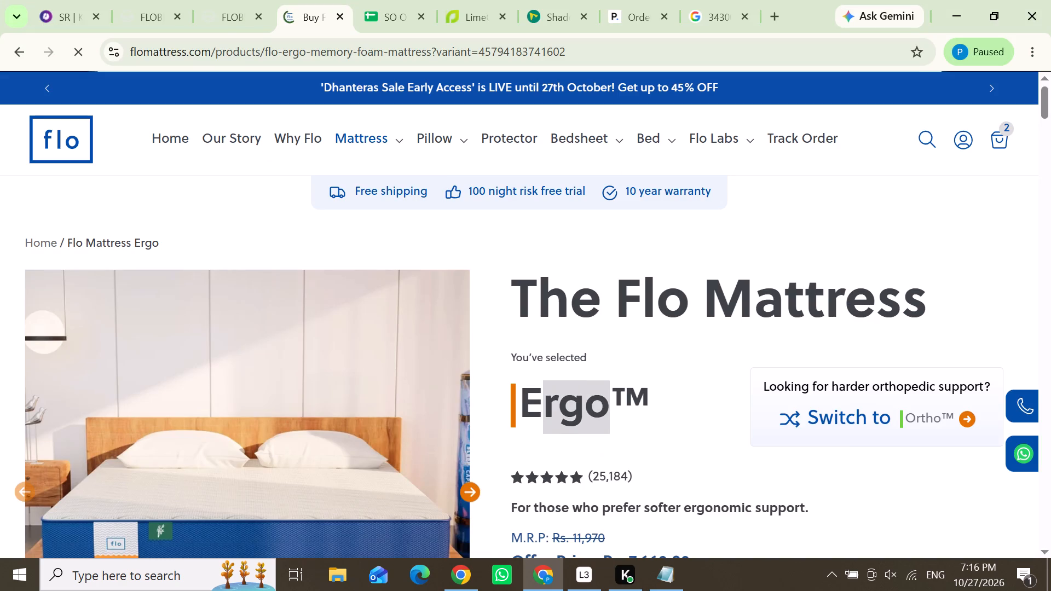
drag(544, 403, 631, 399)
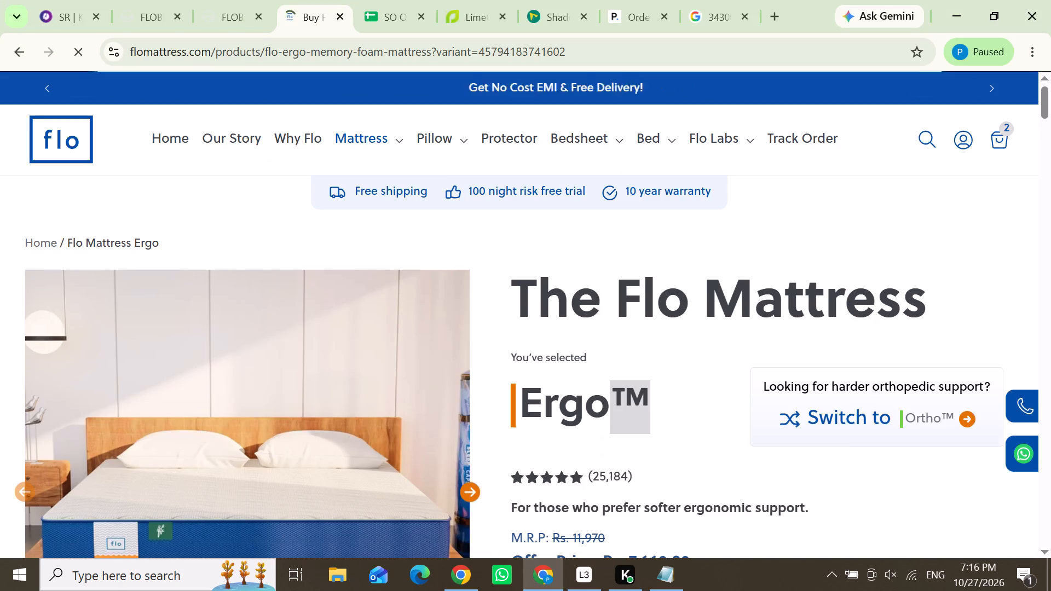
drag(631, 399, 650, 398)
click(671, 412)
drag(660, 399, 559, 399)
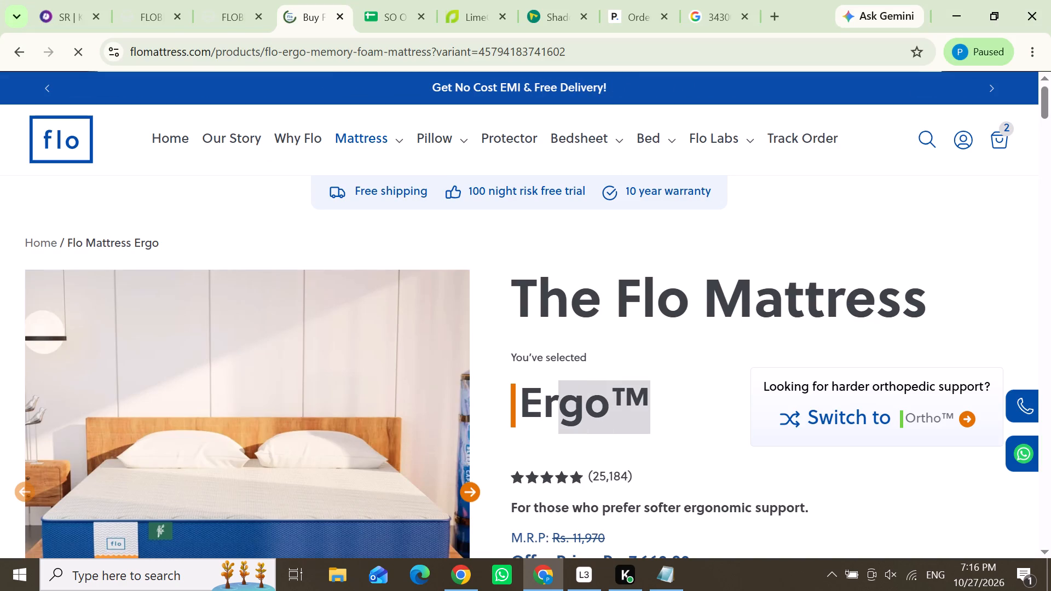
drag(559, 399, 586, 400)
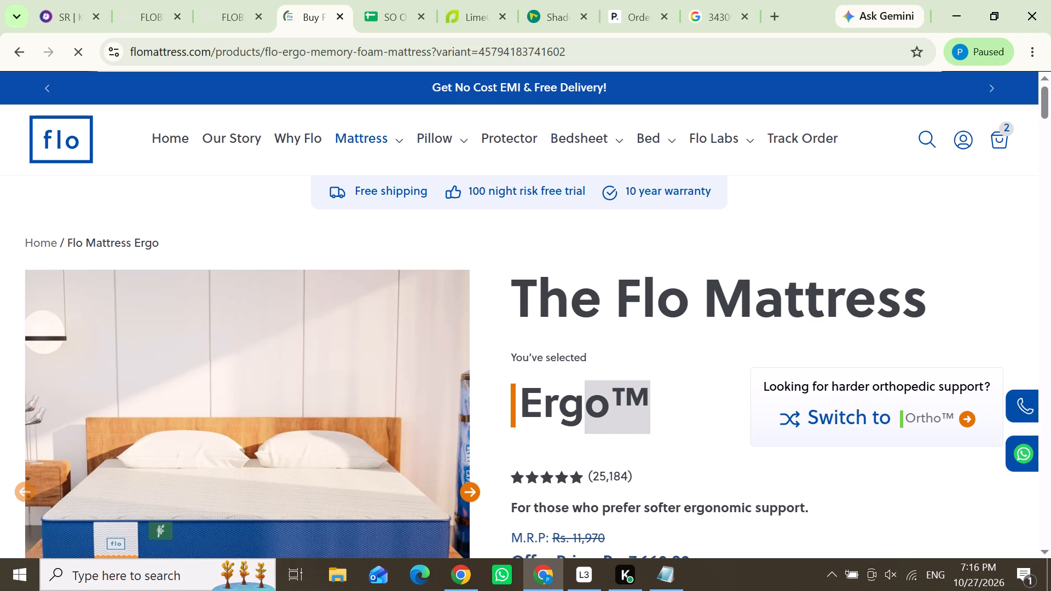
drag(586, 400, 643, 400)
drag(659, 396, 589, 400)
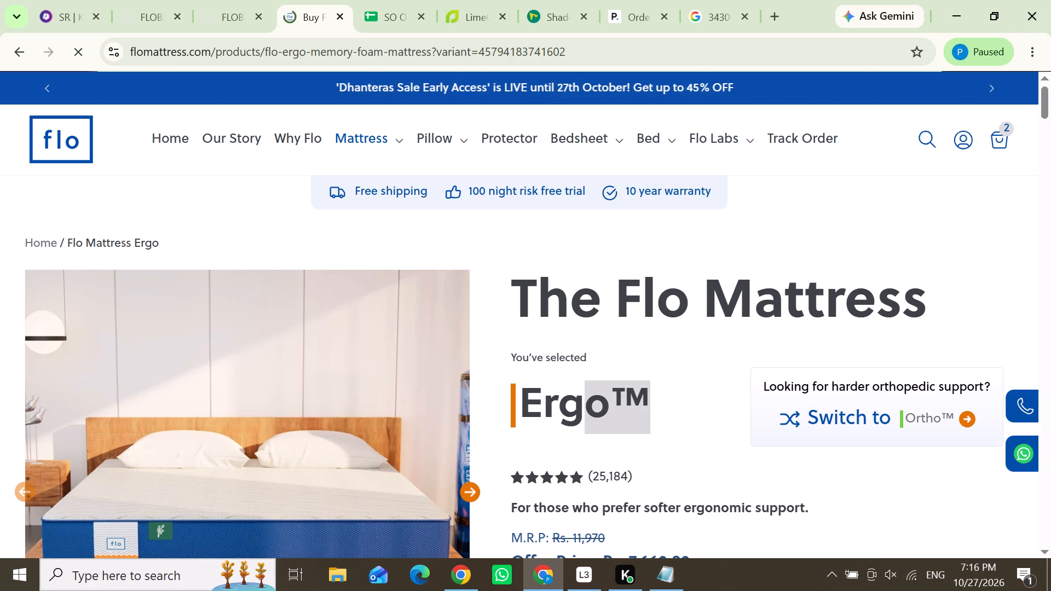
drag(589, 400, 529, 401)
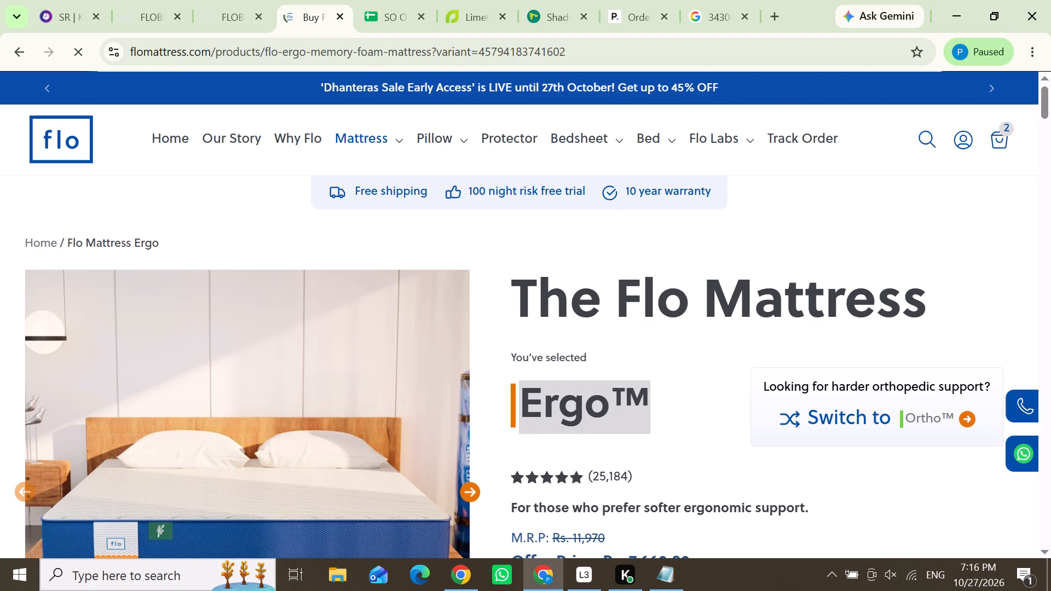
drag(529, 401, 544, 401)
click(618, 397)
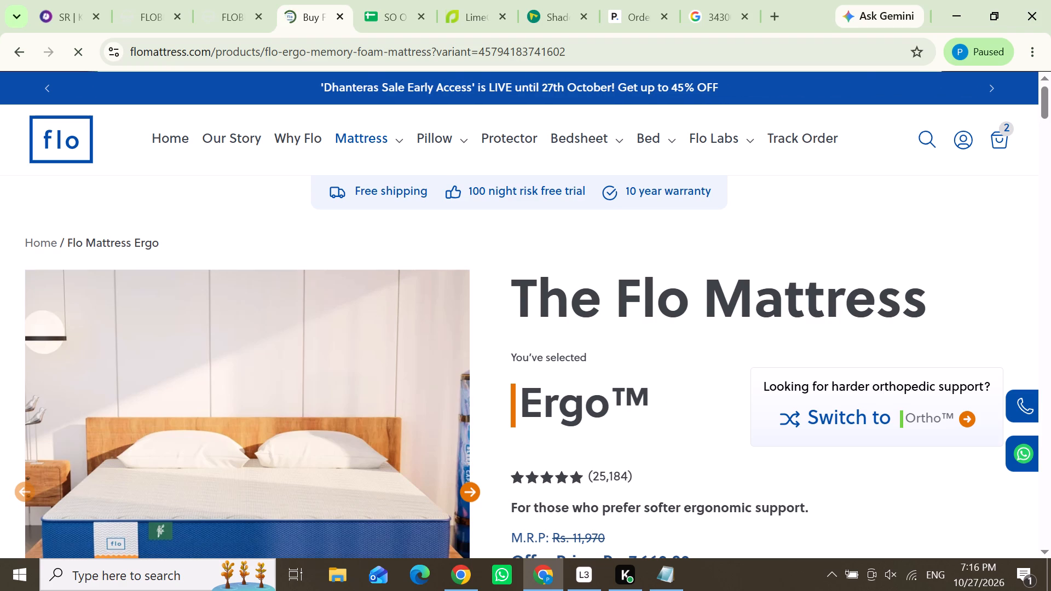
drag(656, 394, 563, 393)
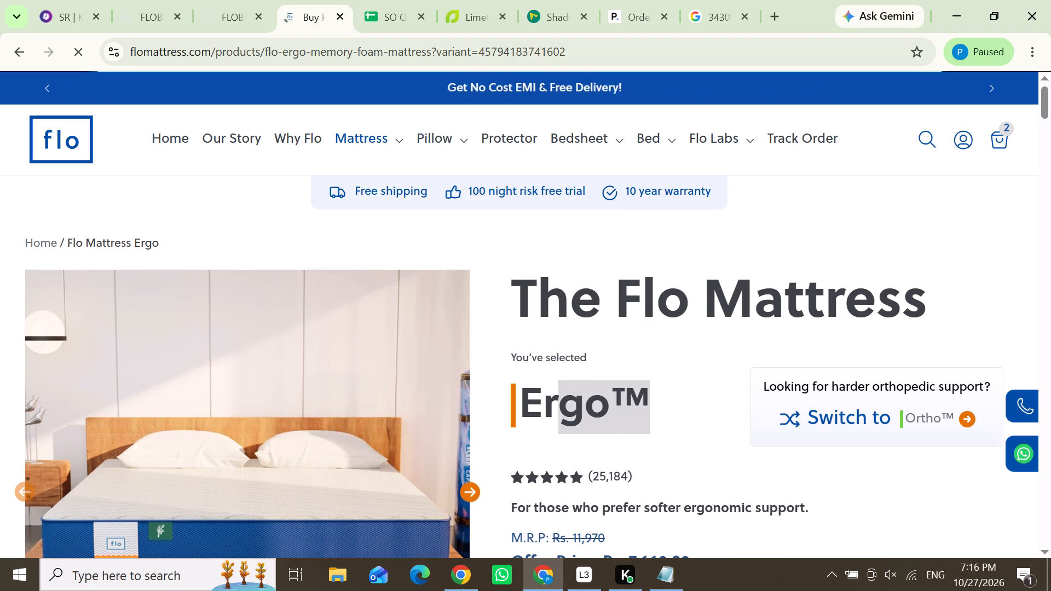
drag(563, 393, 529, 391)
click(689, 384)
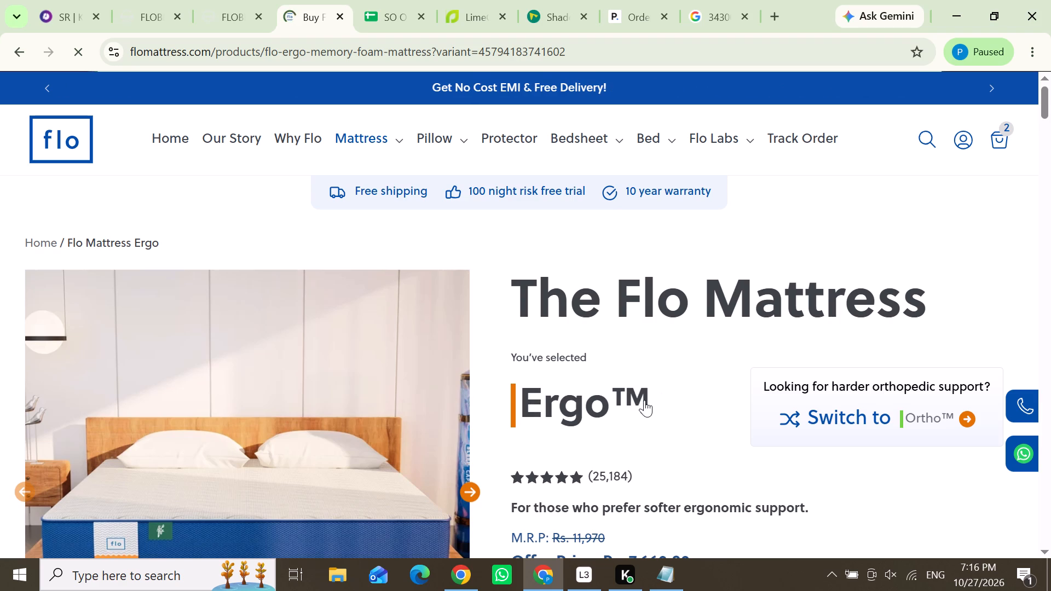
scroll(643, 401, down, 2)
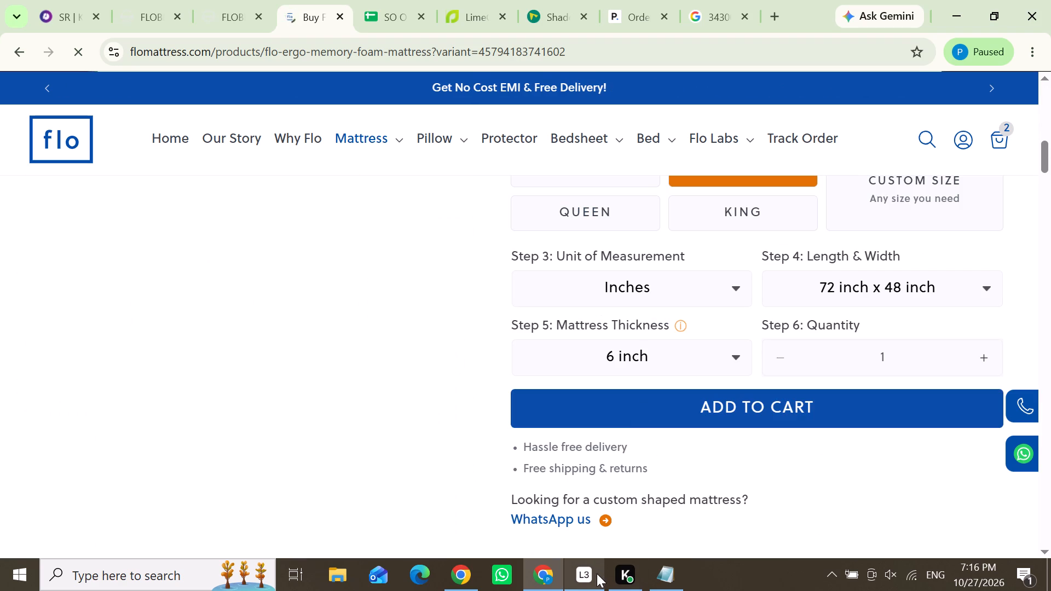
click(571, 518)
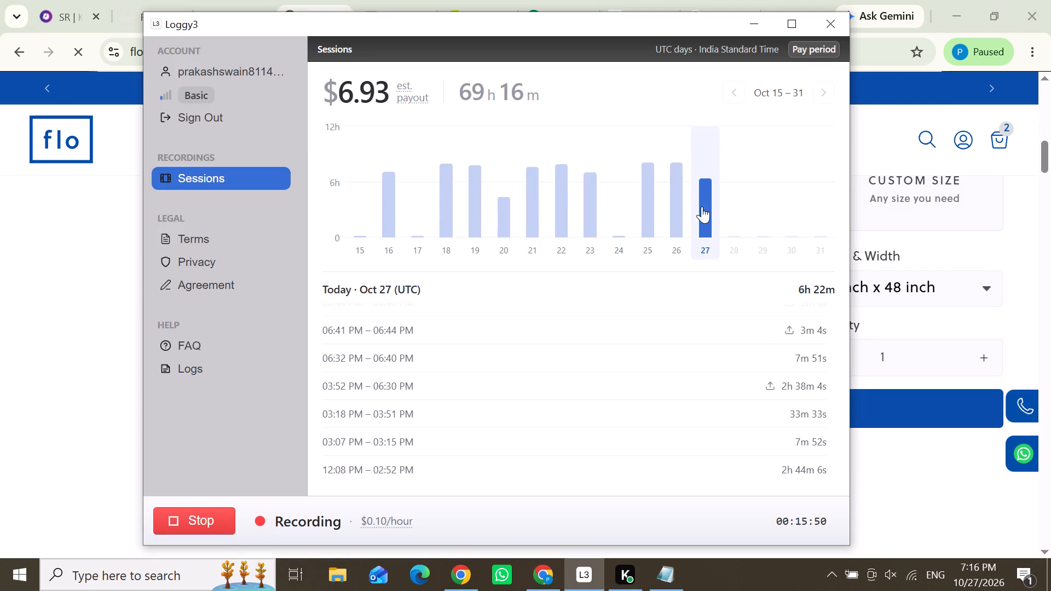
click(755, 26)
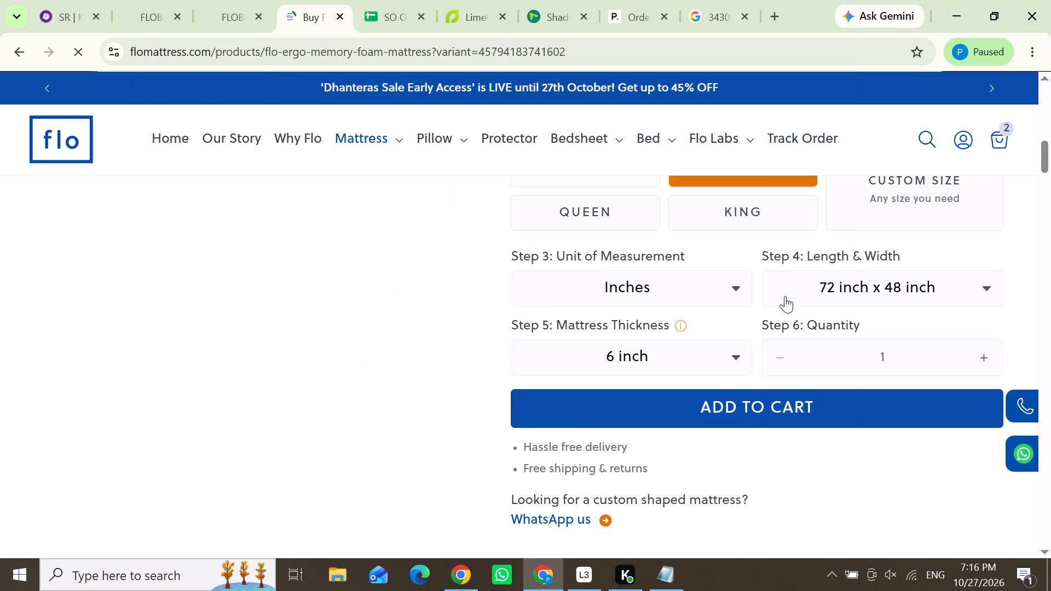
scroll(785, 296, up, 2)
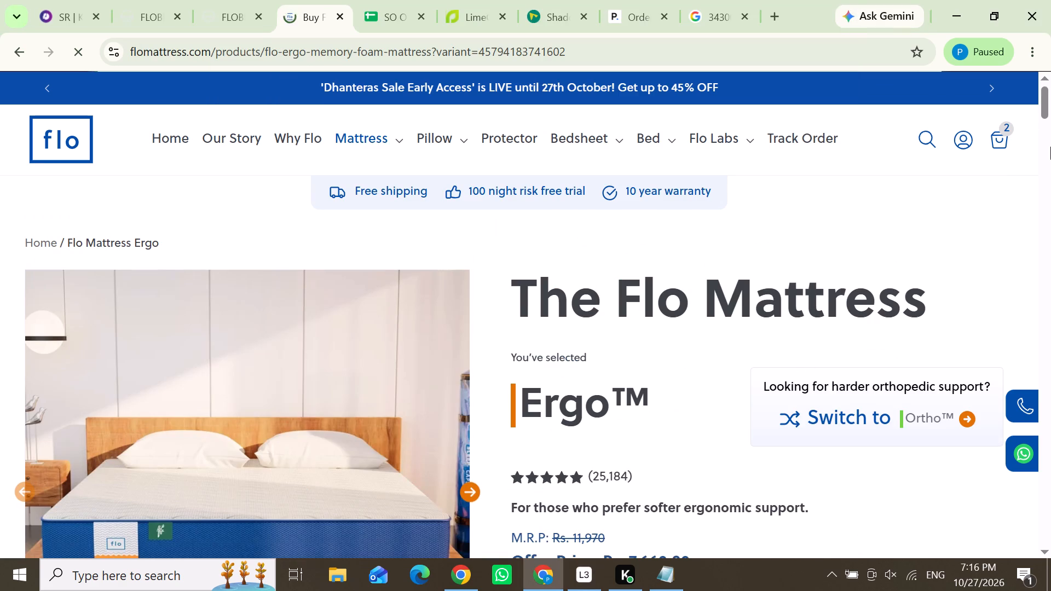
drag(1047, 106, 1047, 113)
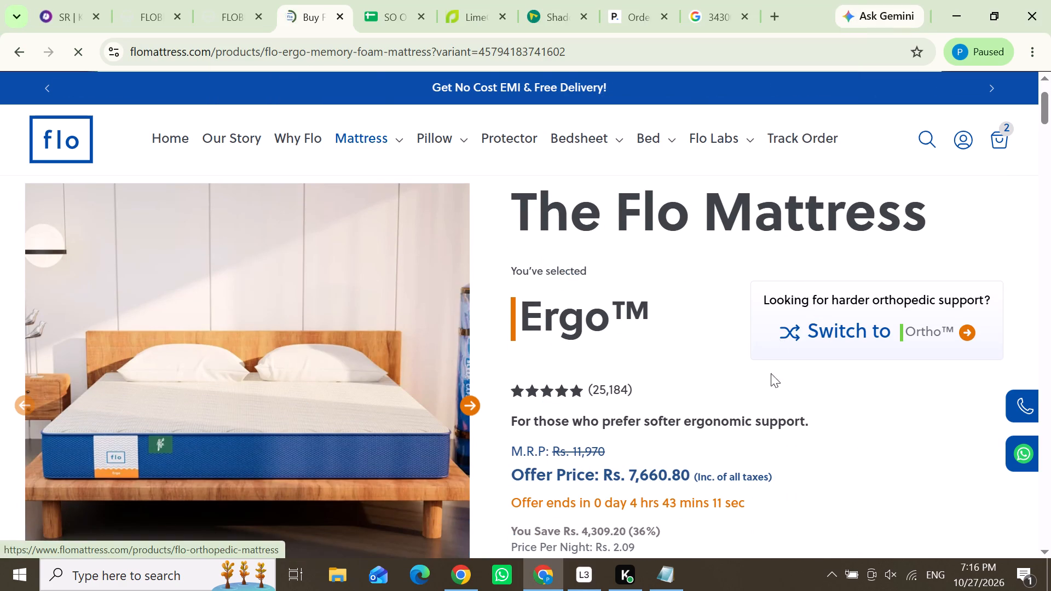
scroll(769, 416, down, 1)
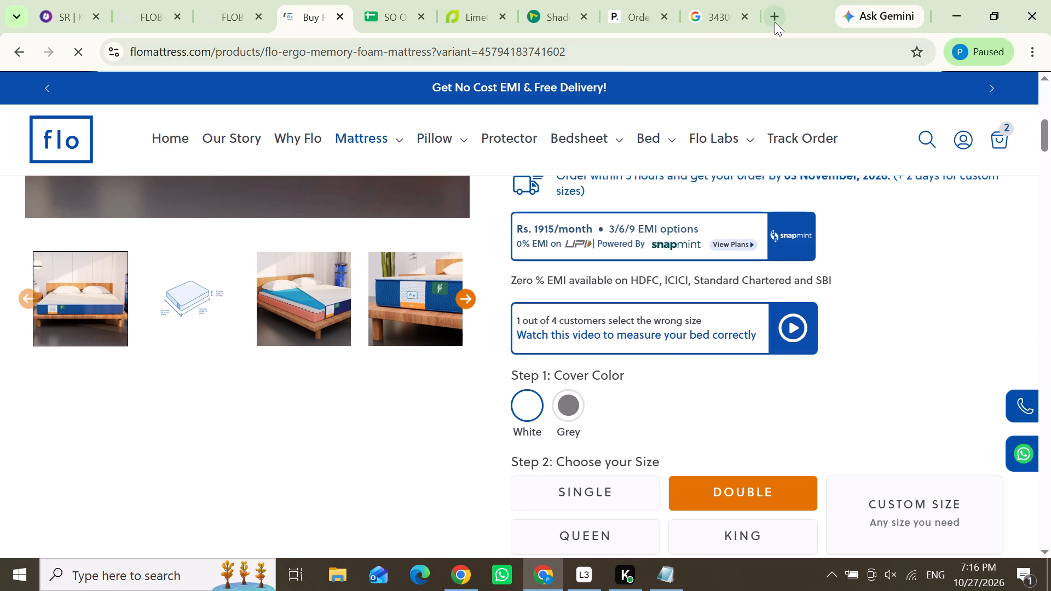
Search Google for "diwali 2026" in a new browser tab.
click(775, 22)
text(diw)
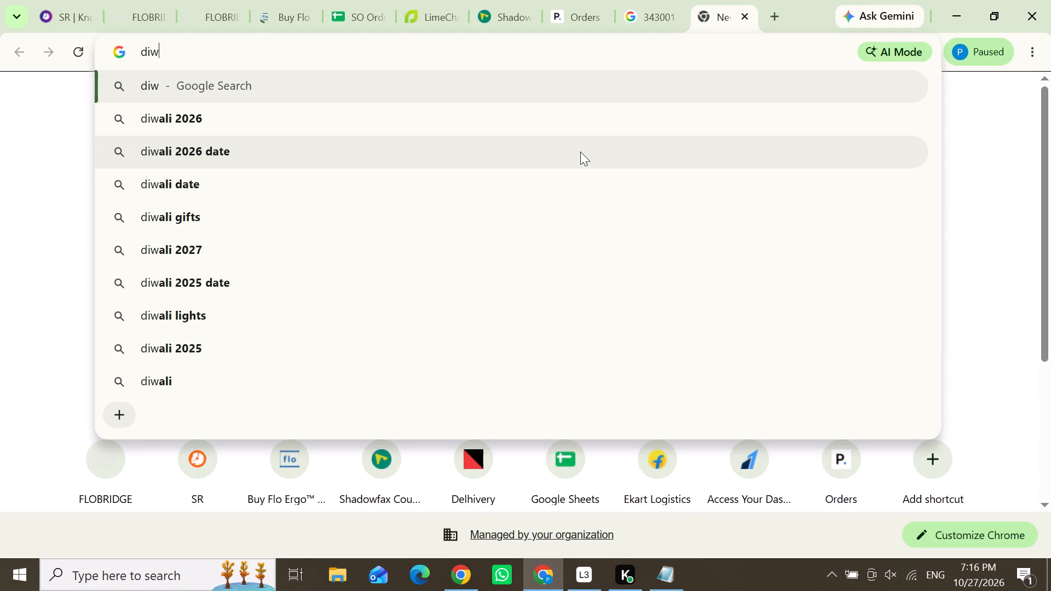
click(528, 119)
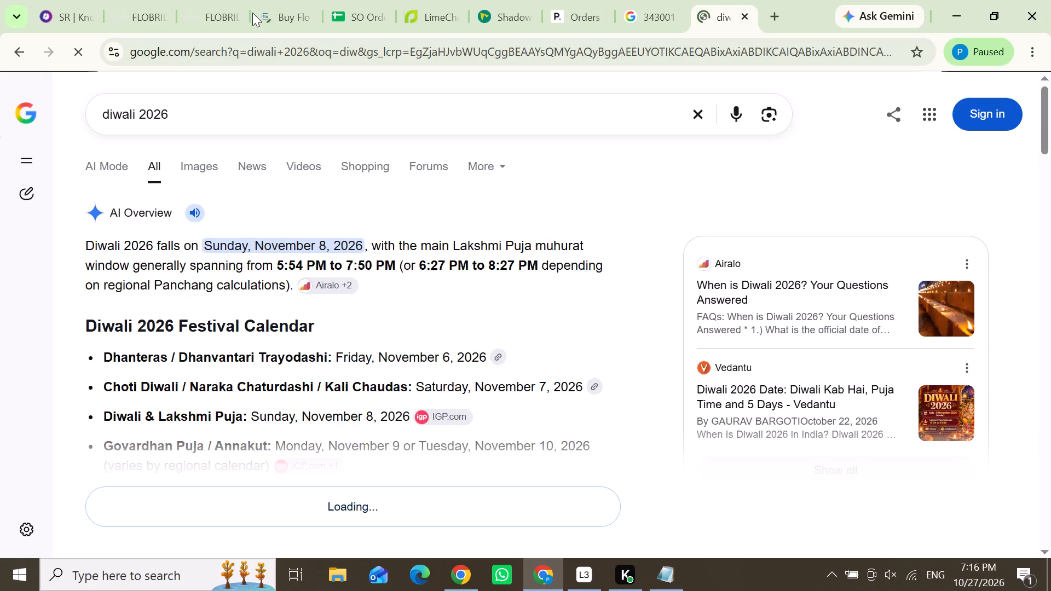
Return to the Flo Ergo Mattress product page and choose the King size to check its offer price.
click(211, 0)
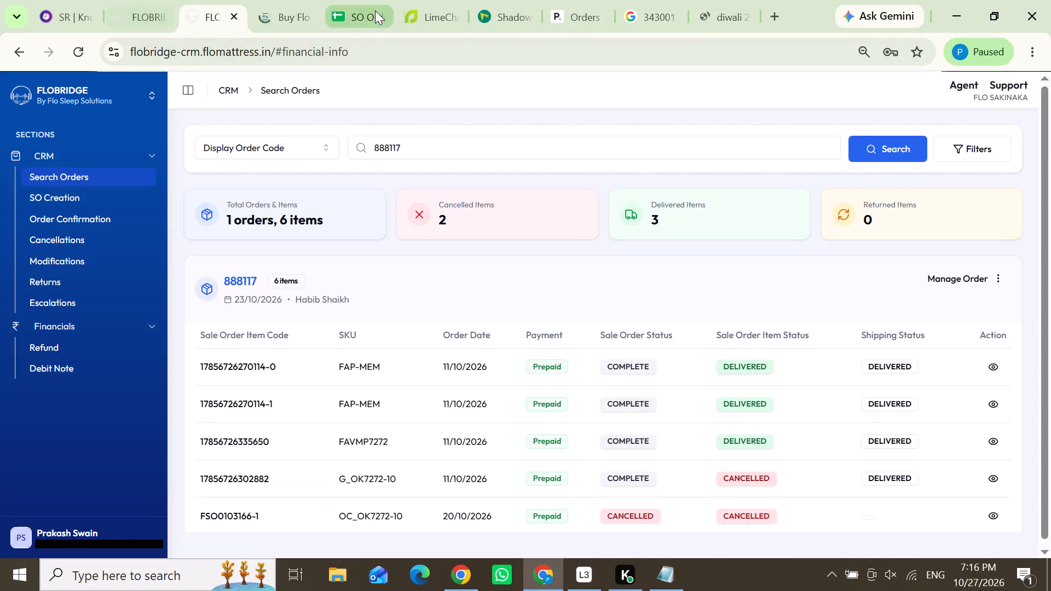
click(293, 0)
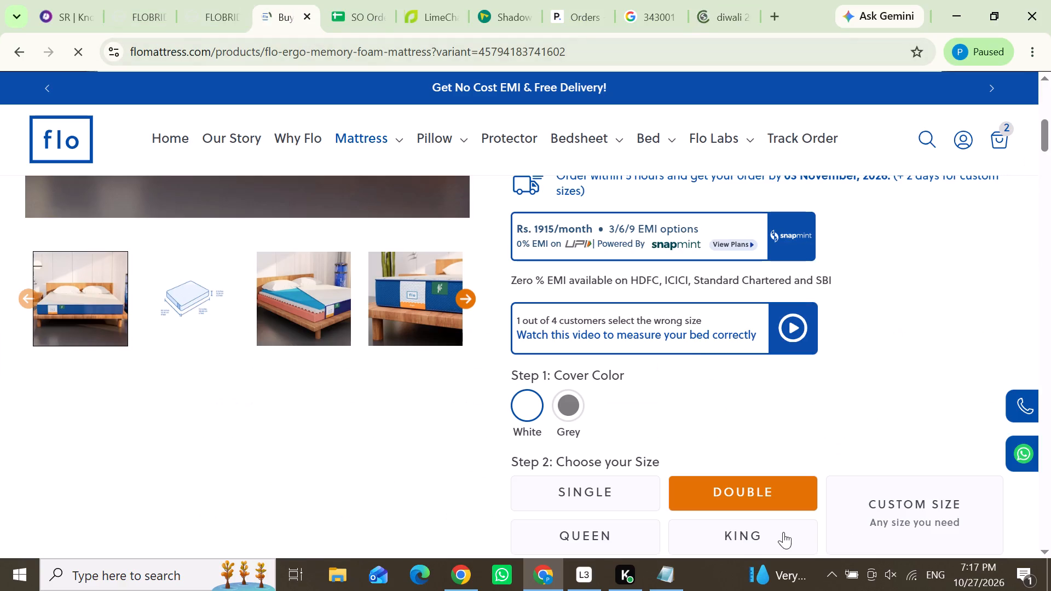
click(778, 532)
scroll(886, 379, up, 1)
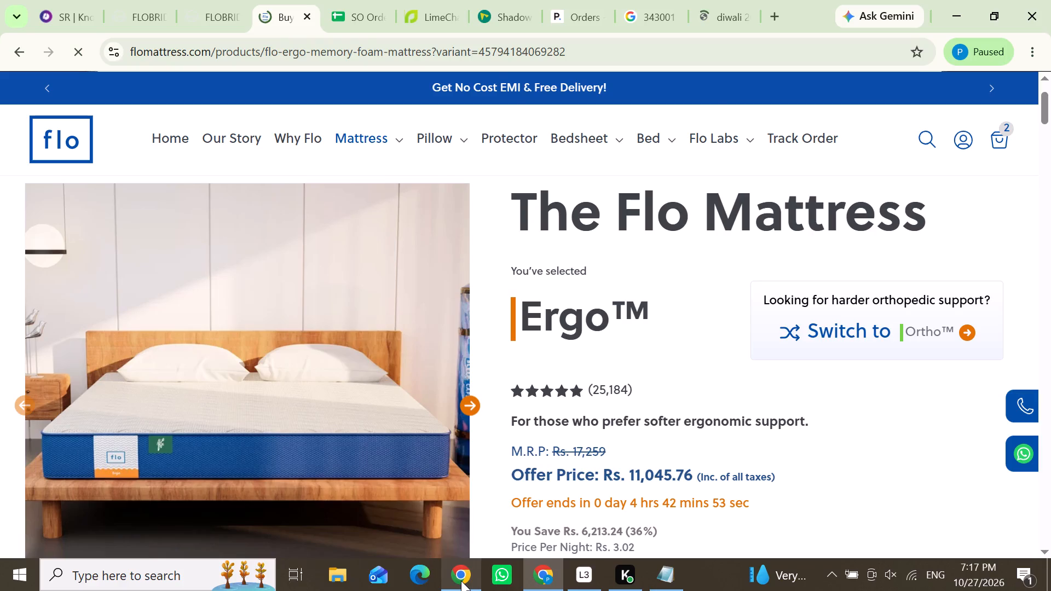
Switch to the iMerit Scholars browser window and review the application stages of the Video Fraud Detection Analyst application.
click(457, 513)
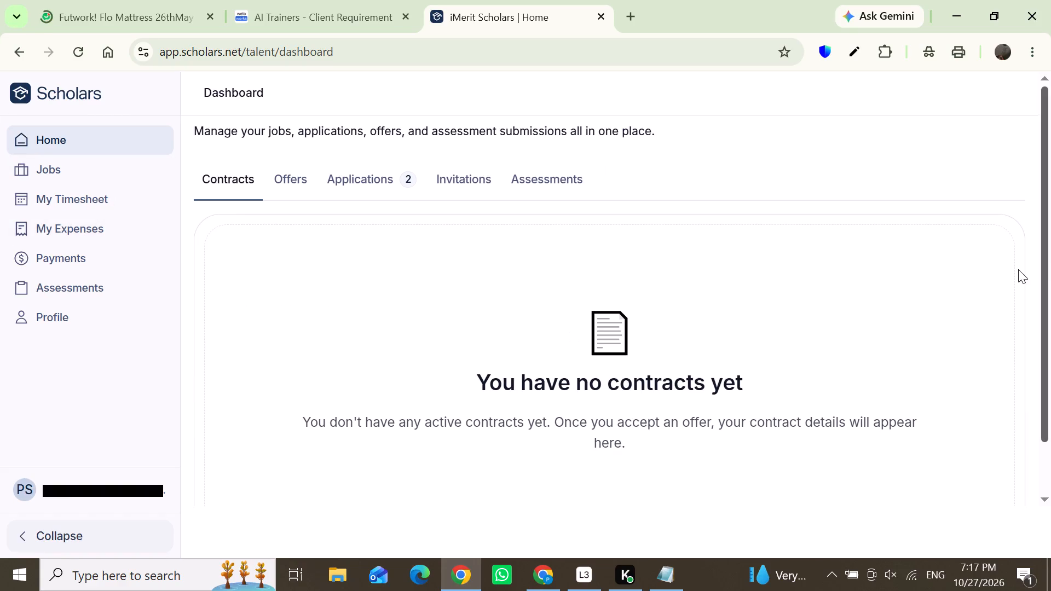
click(378, 176)
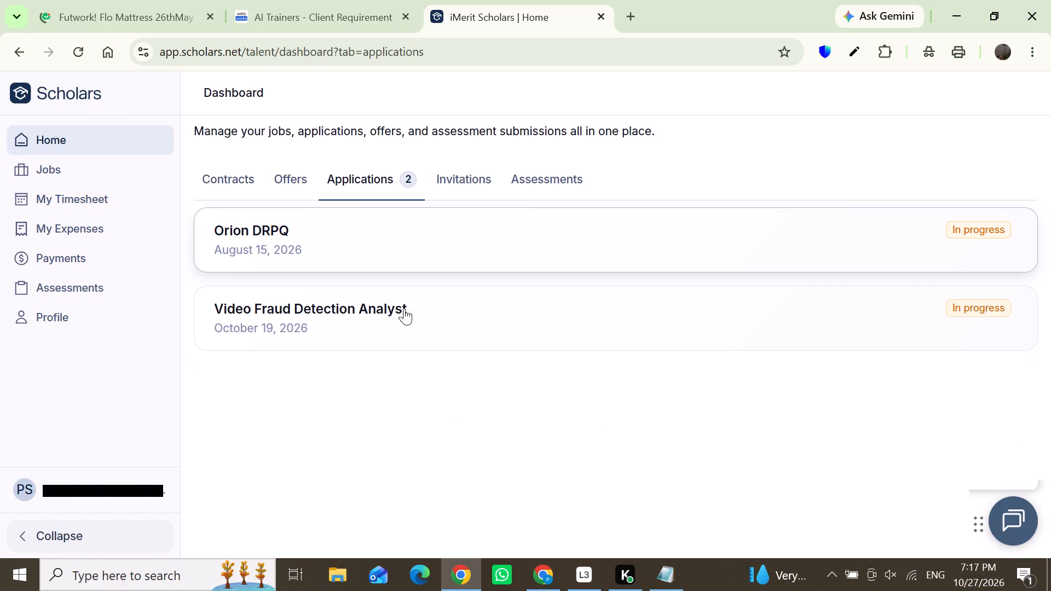
click(418, 320)
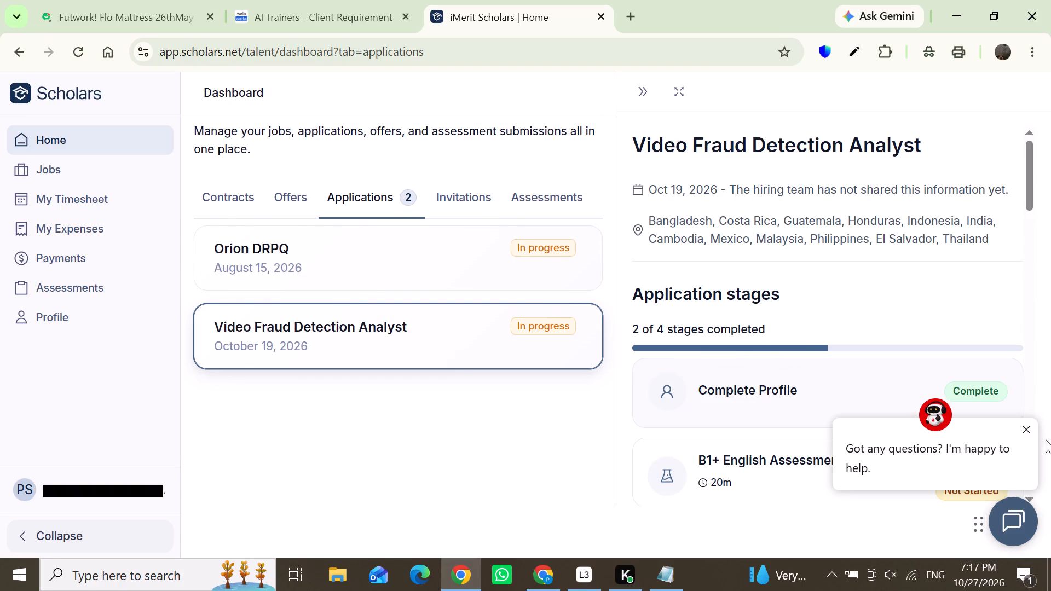
click(1024, 430)
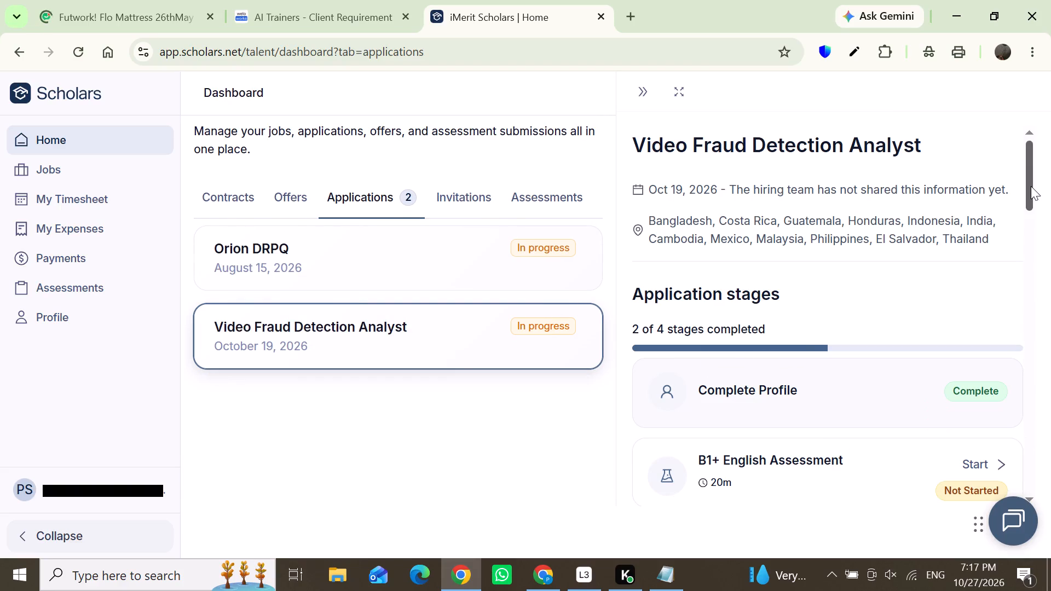
drag(1031, 186, 1031, 219)
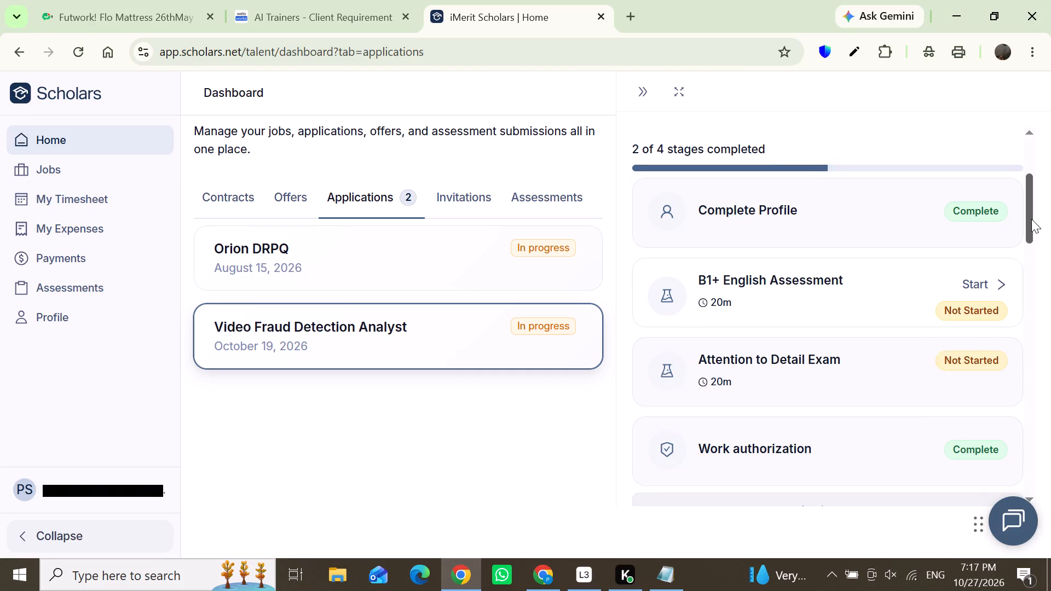
drag(1031, 219, 1029, 232)
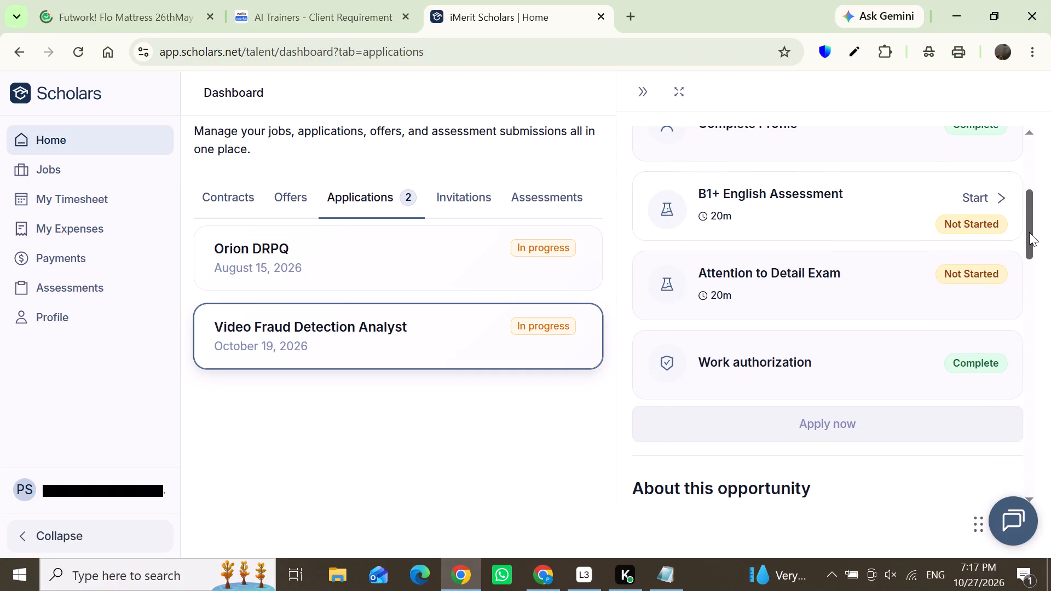
drag(1029, 232, 1029, 168)
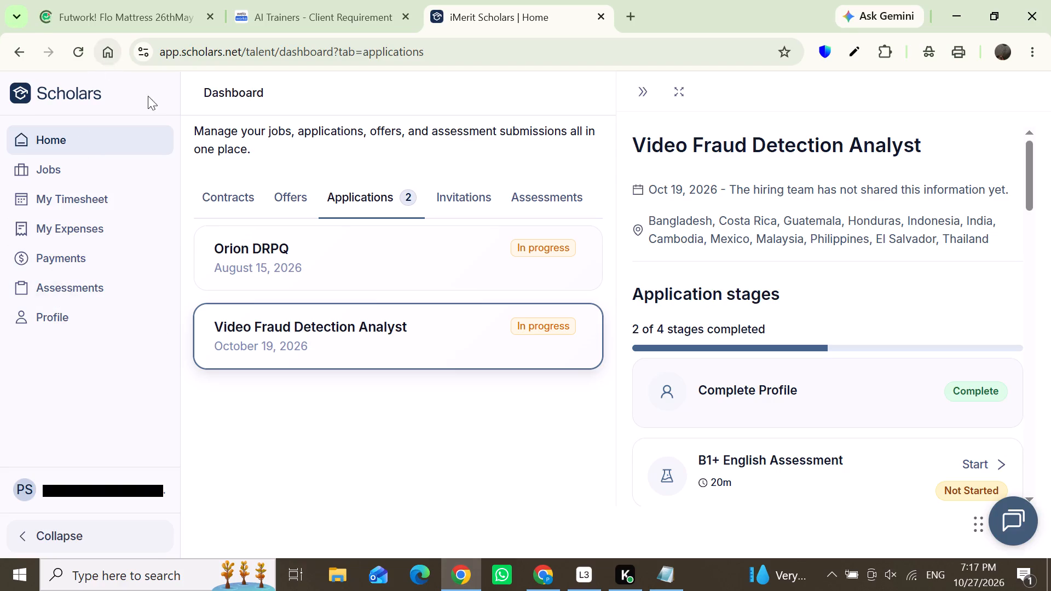
Open the Orion DRPQ application and review its application stages and opportunity details.
click(406, 277)
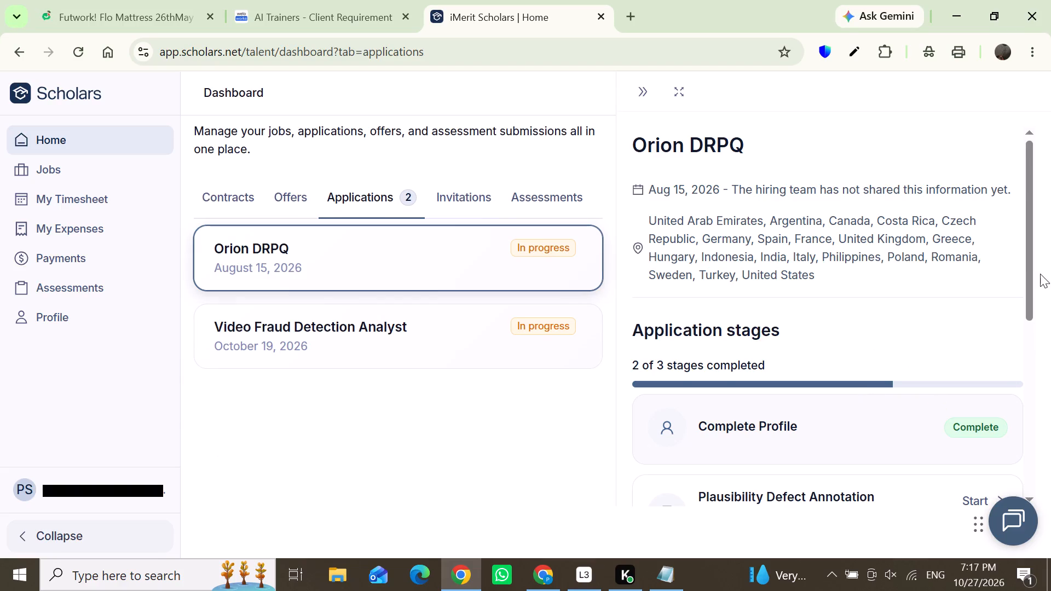
drag(1029, 271, 1020, 368)
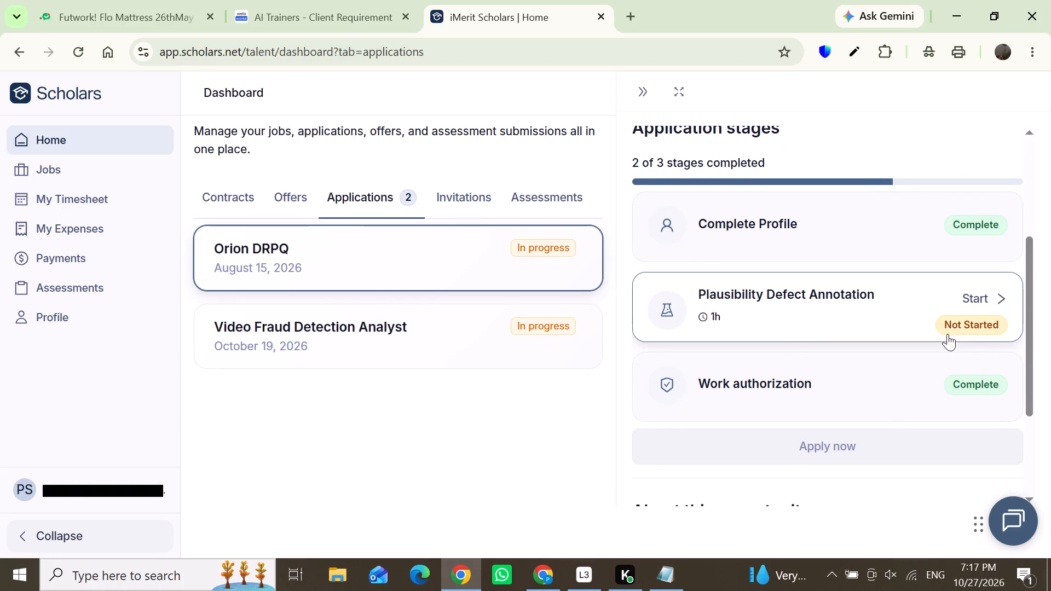
scroll(797, 363, down, 1)
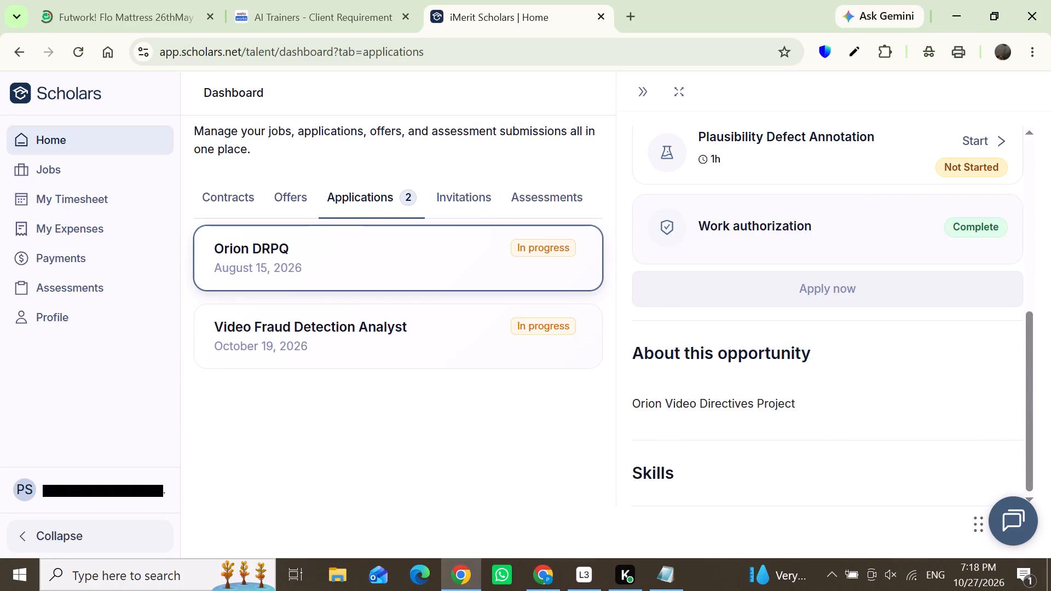
scroll(797, 363, up, 1)
Look over the available job opportunities on iMerit Scholars, and close the site.
click(42, 172)
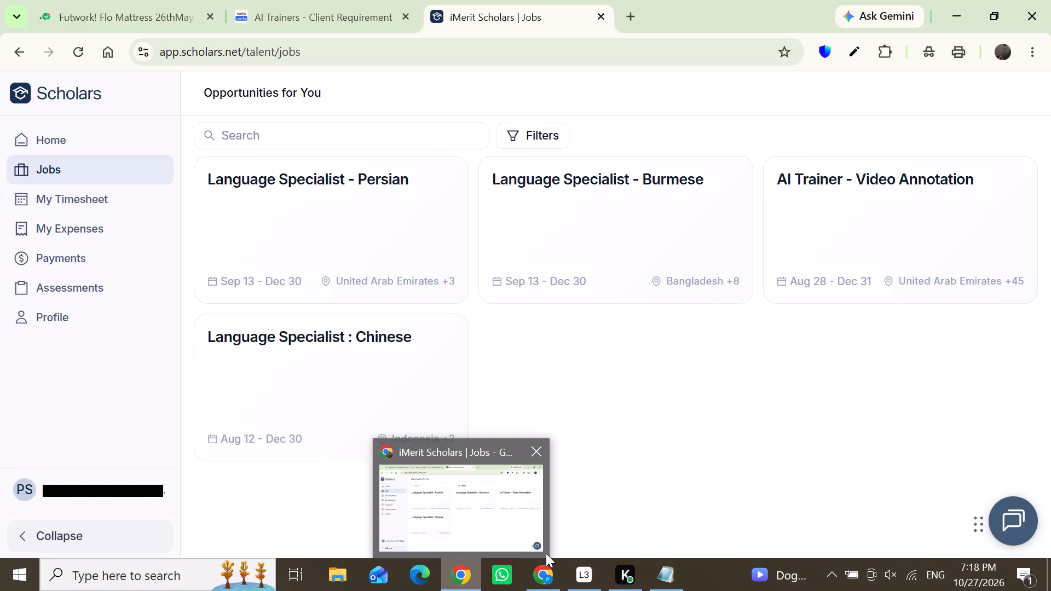
click(606, 15)
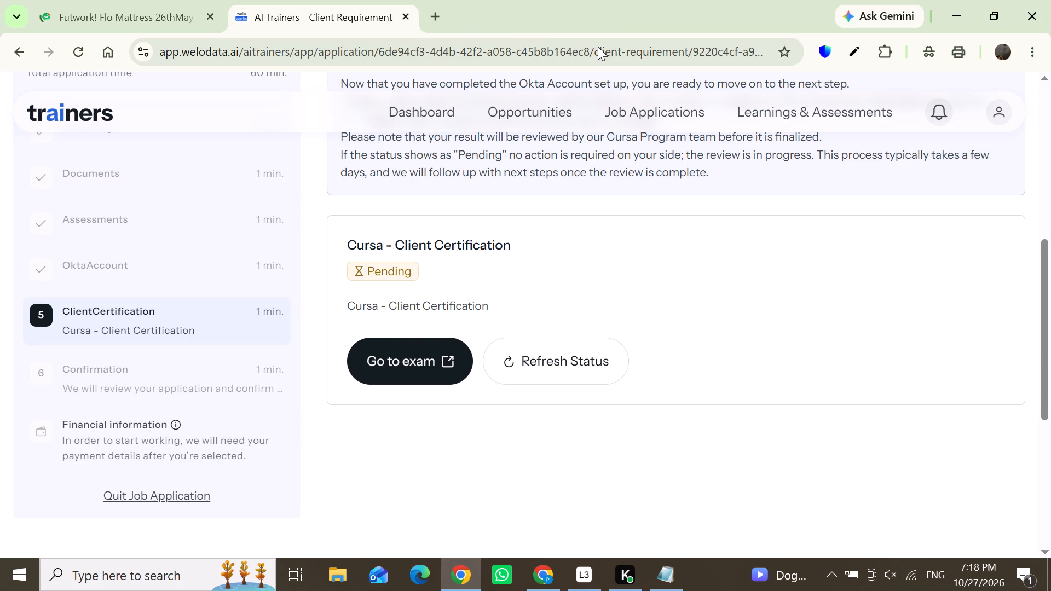
Open the AfterQuery Experts assessments page in a new browser tab.
click(437, 10)
text(aft)
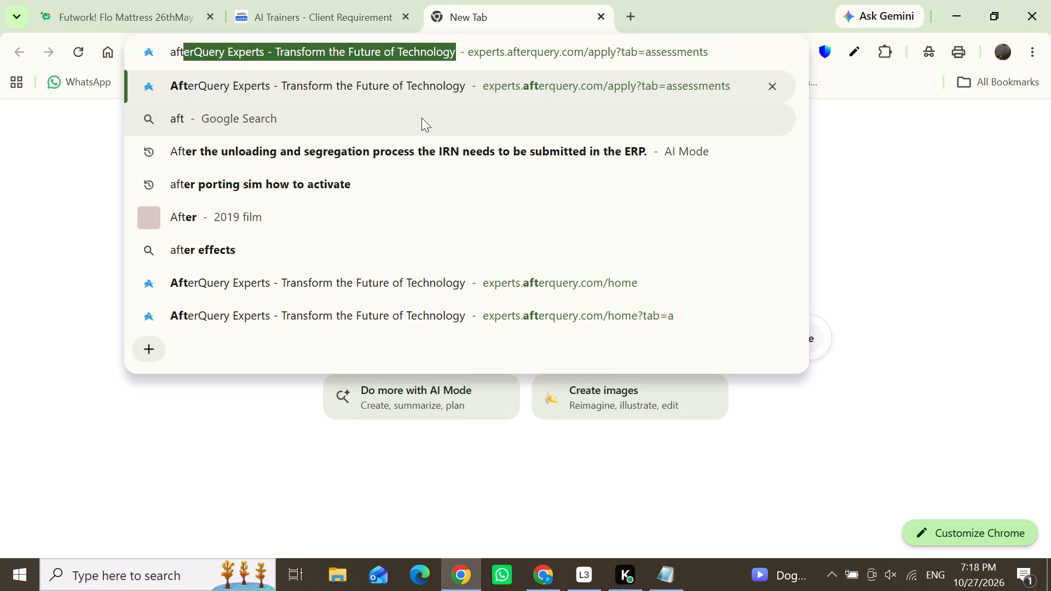
click(399, 89)
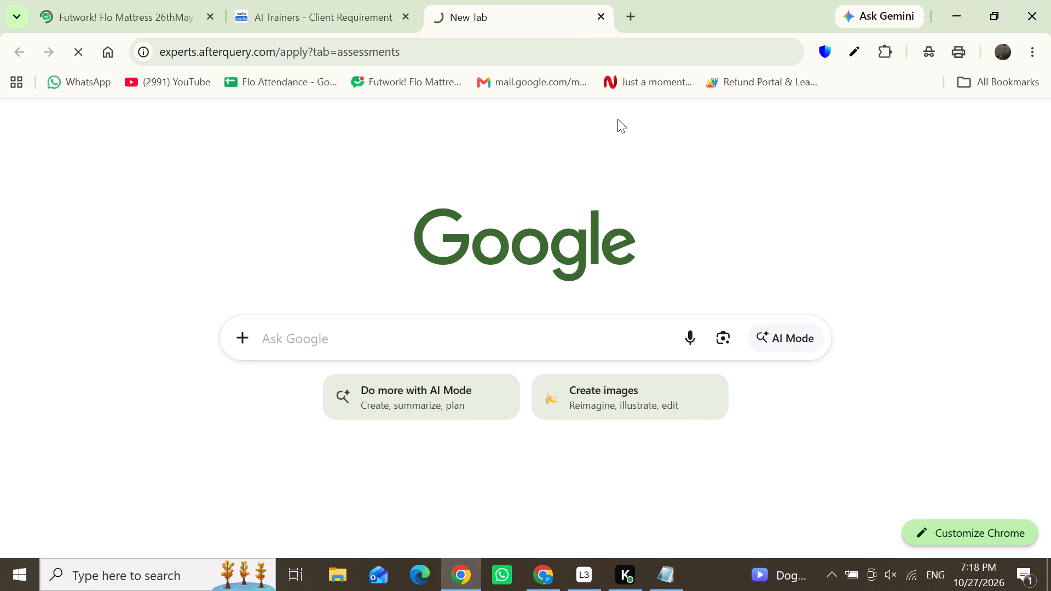
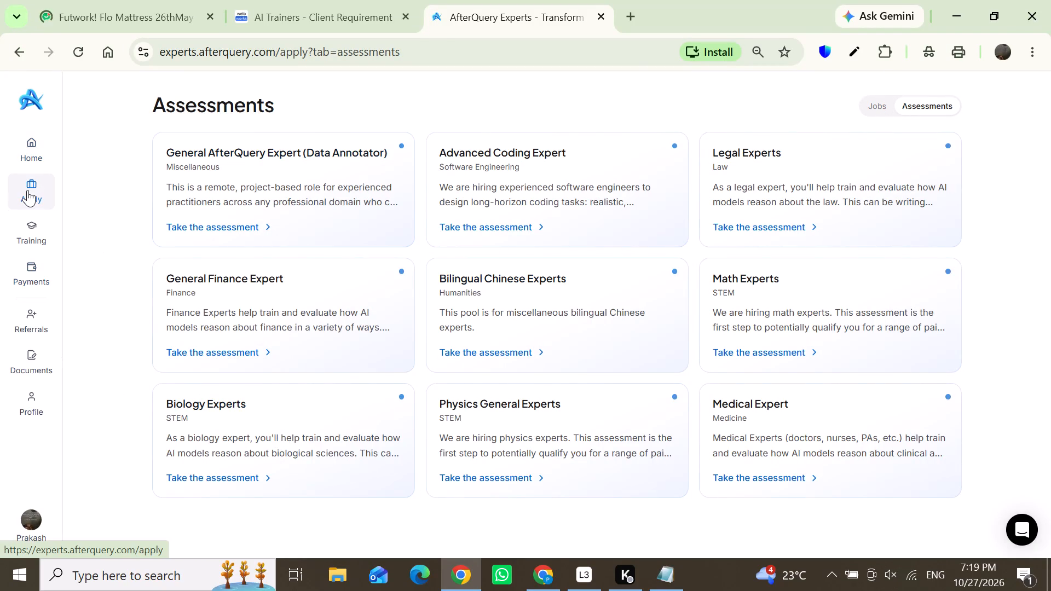
Open the AfterQuery Experts job listings and look over the available roles.
click(881, 102)
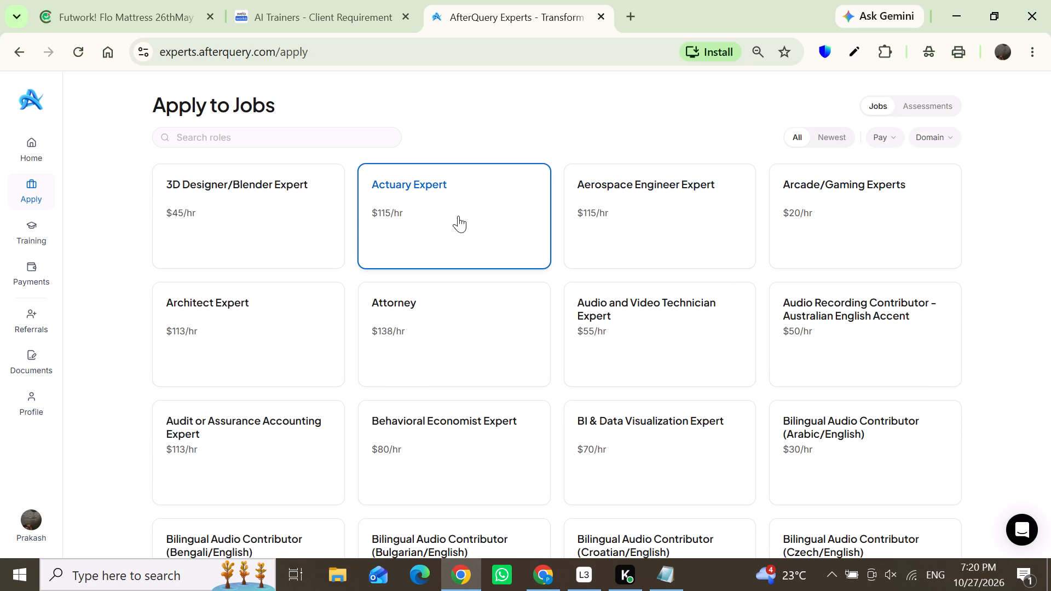
scroll(459, 216, up, 2)
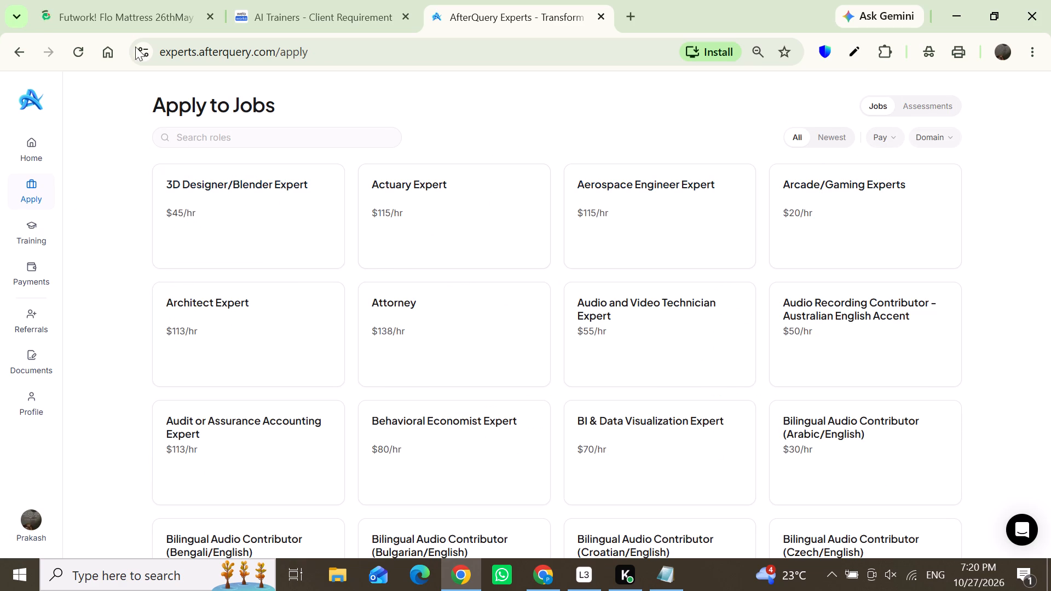
Switch to the Knowlarity dashboard, copy the ongoing caller's number, and look up their orders in Flobridge by notification mobile.
click(527, 570)
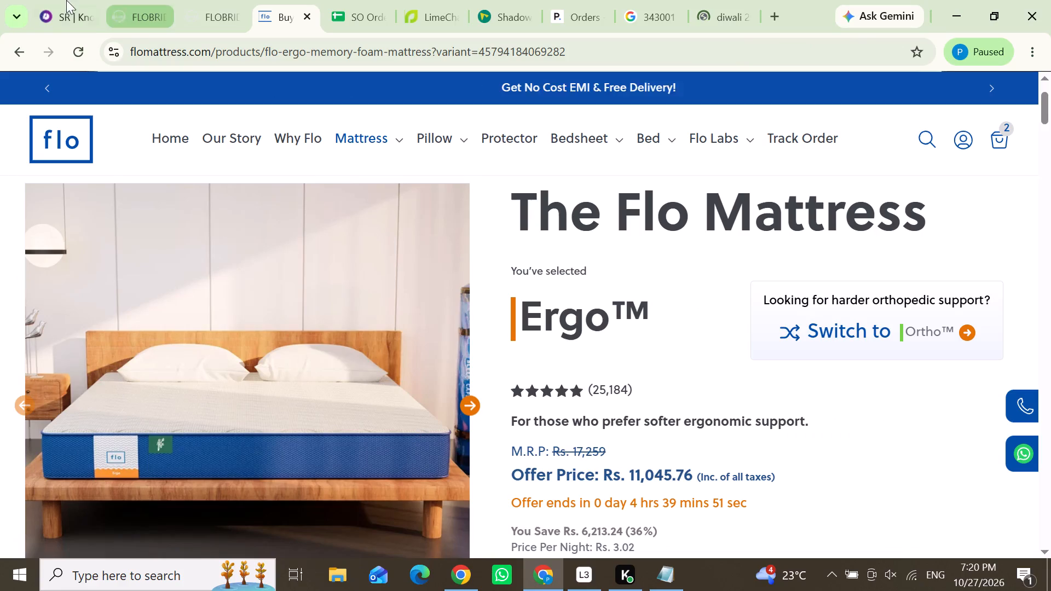
click(55, 0)
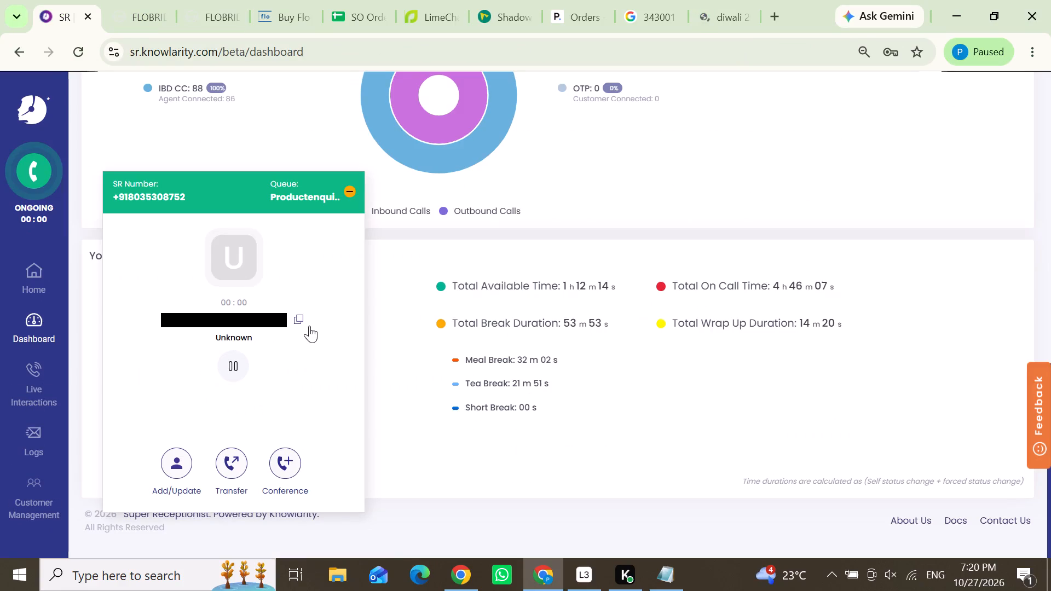
click(301, 320)
click(153, 27)
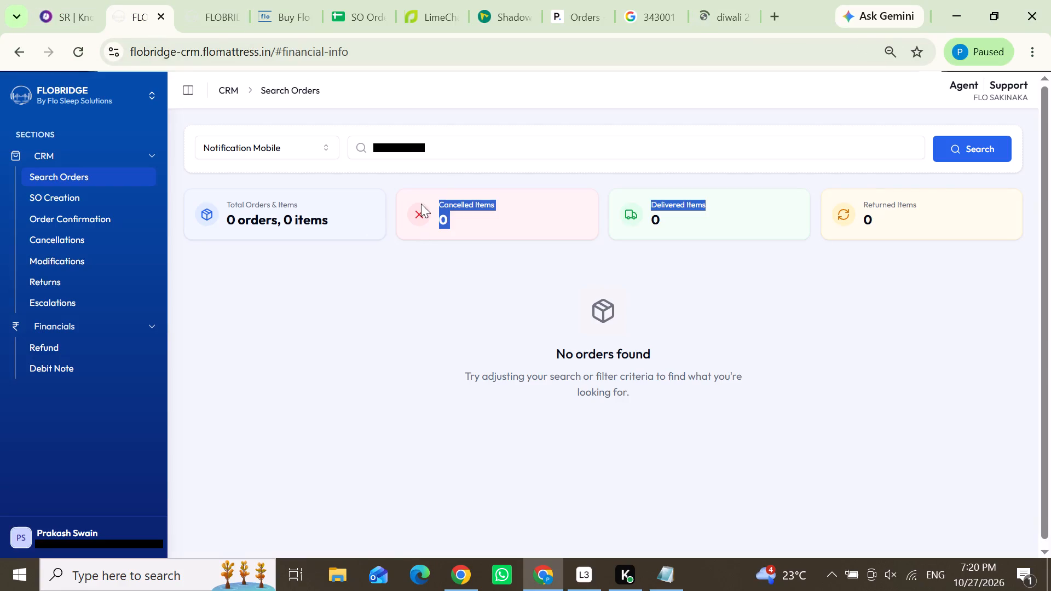
drag(429, 142, 331, 149)
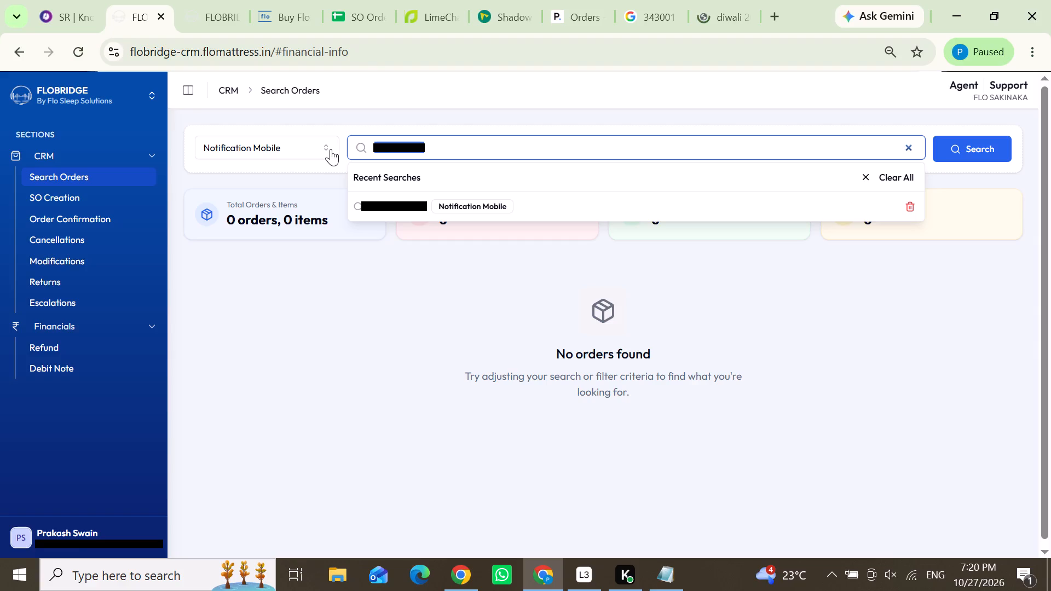
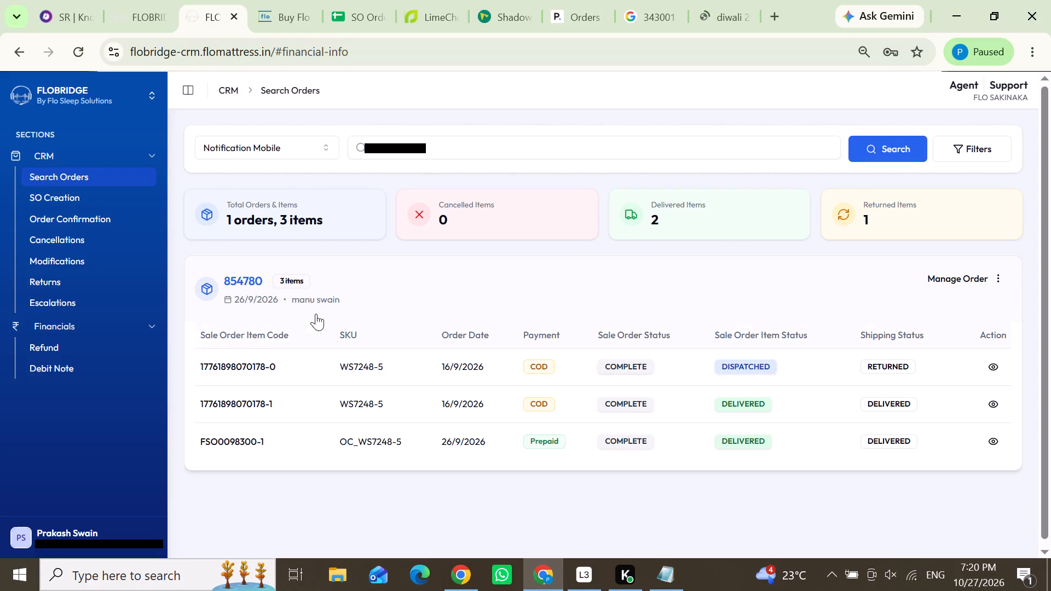
double_click(252, 279)
key(ctrl+c)
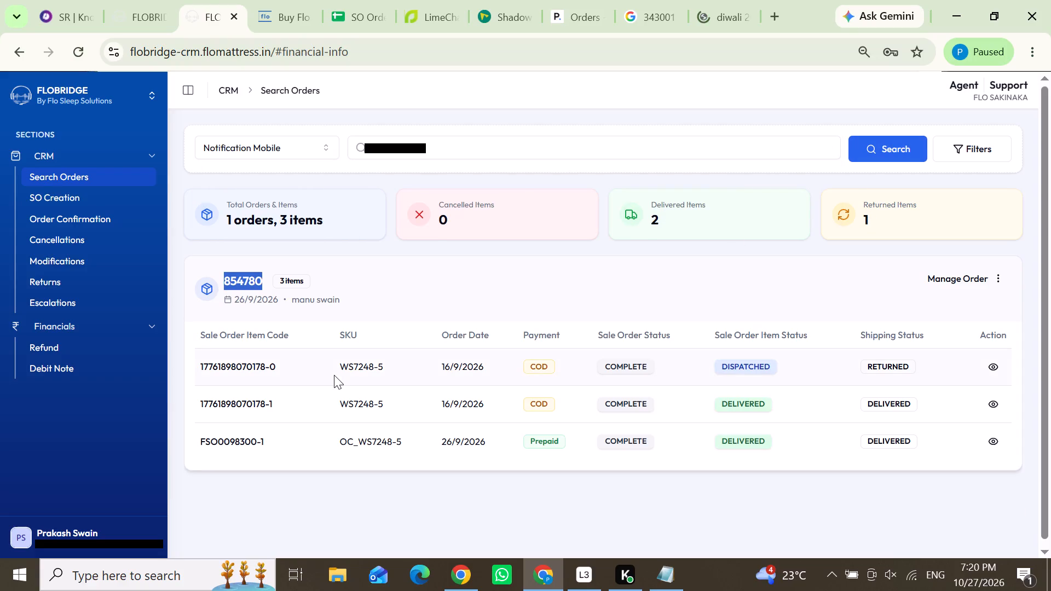
click(77, 298)
click(375, 337)
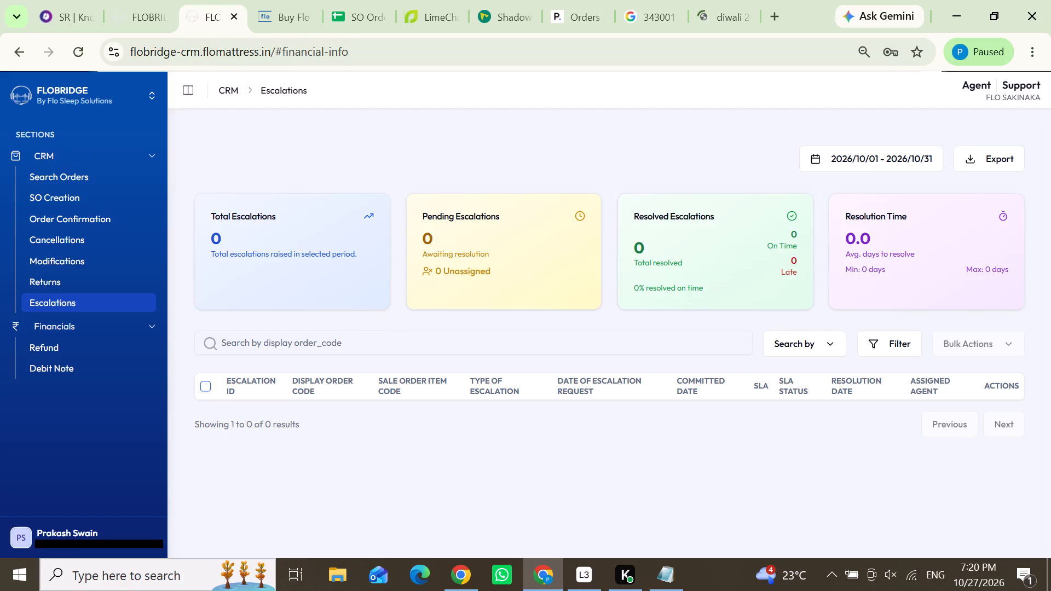
key(ctrl+v)
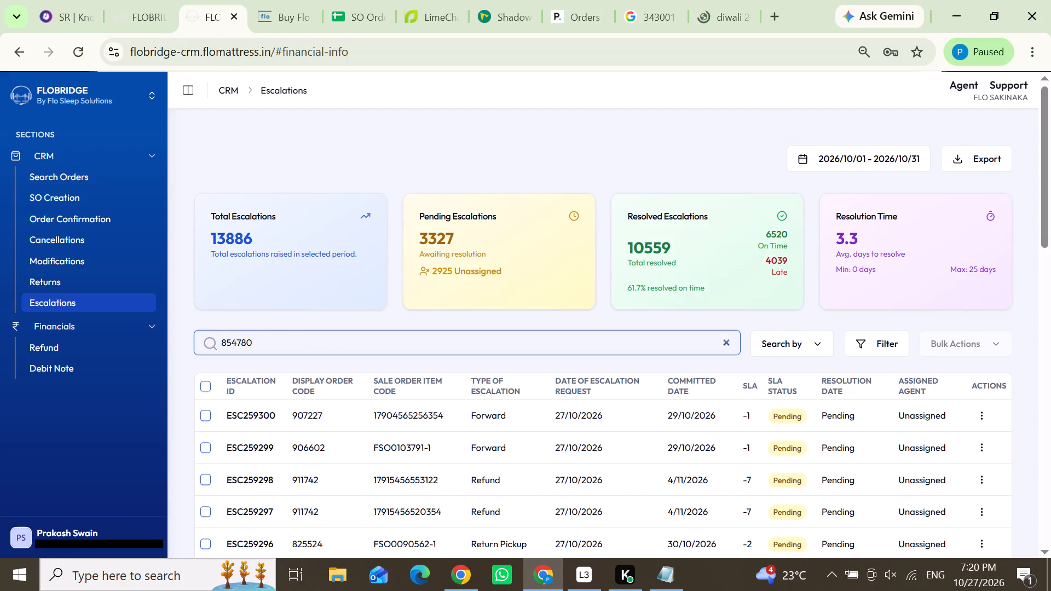
key(Return)
key(Return)
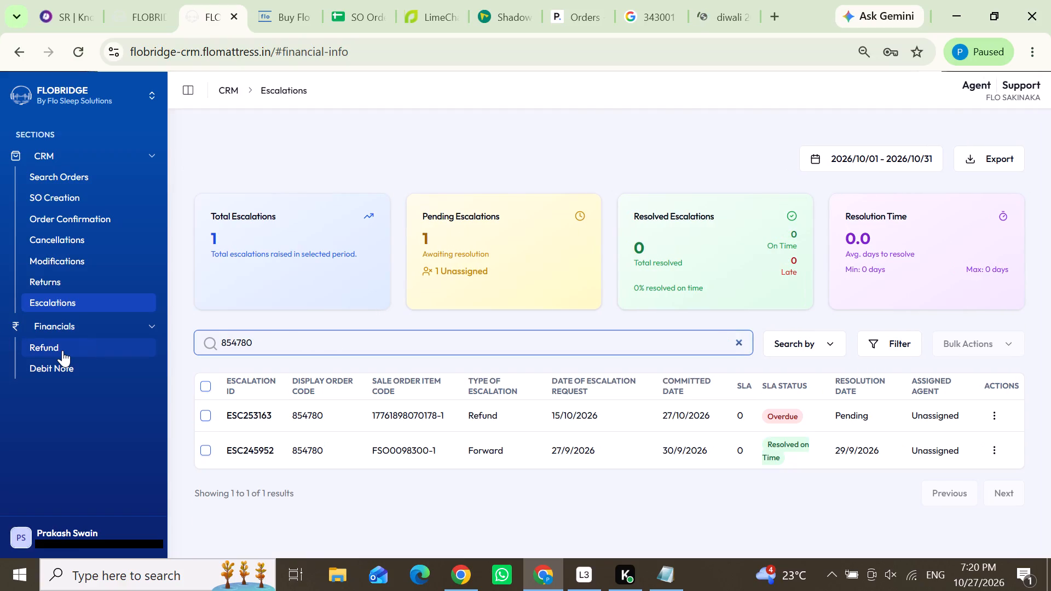
Open the management details of refund escalation ESC253163 and read its issue description and comments.
click(991, 415)
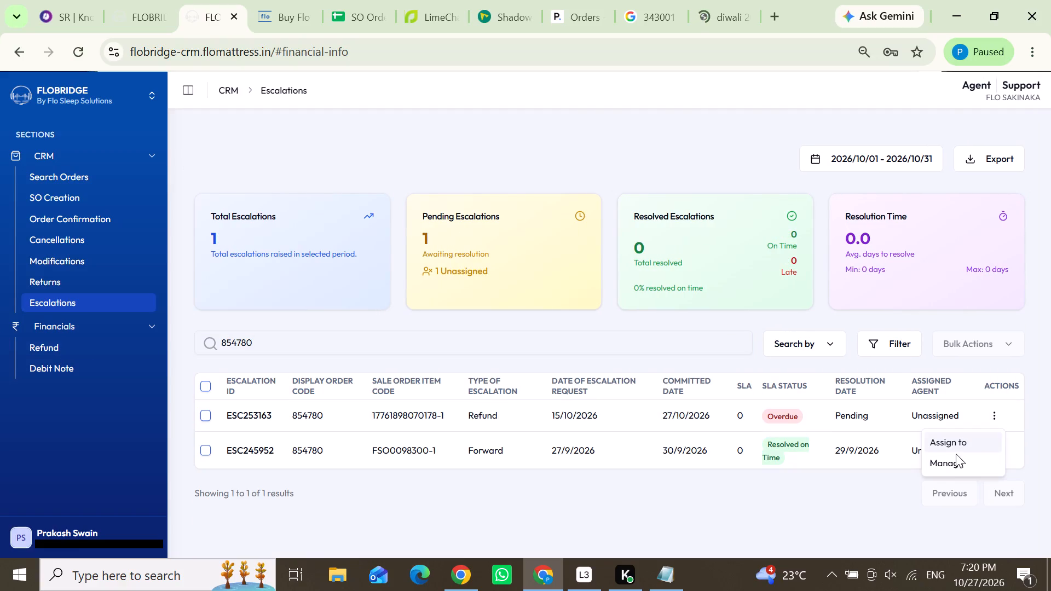
click(952, 459)
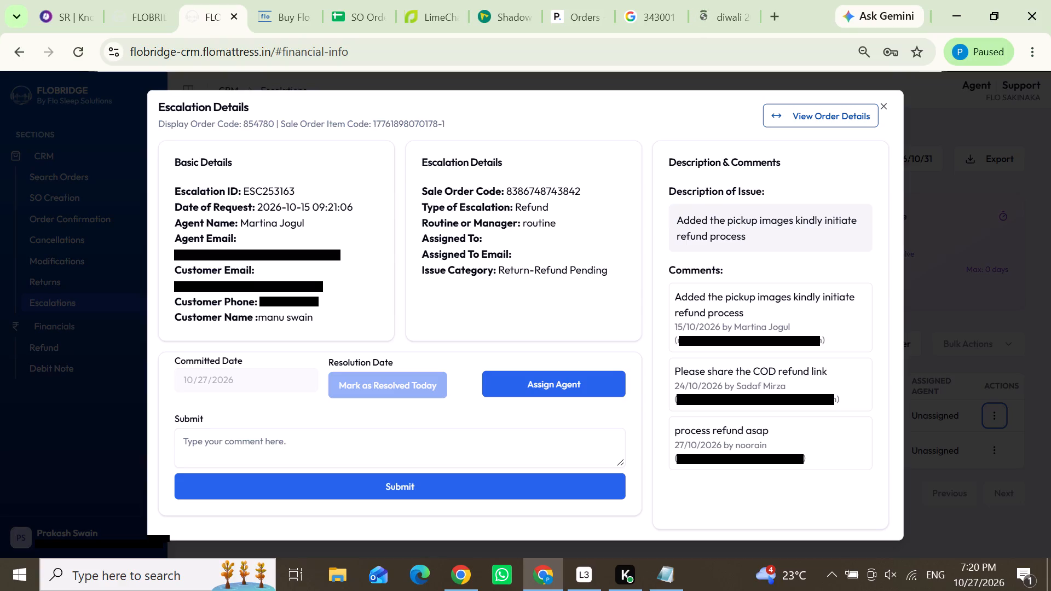
click(984, 437)
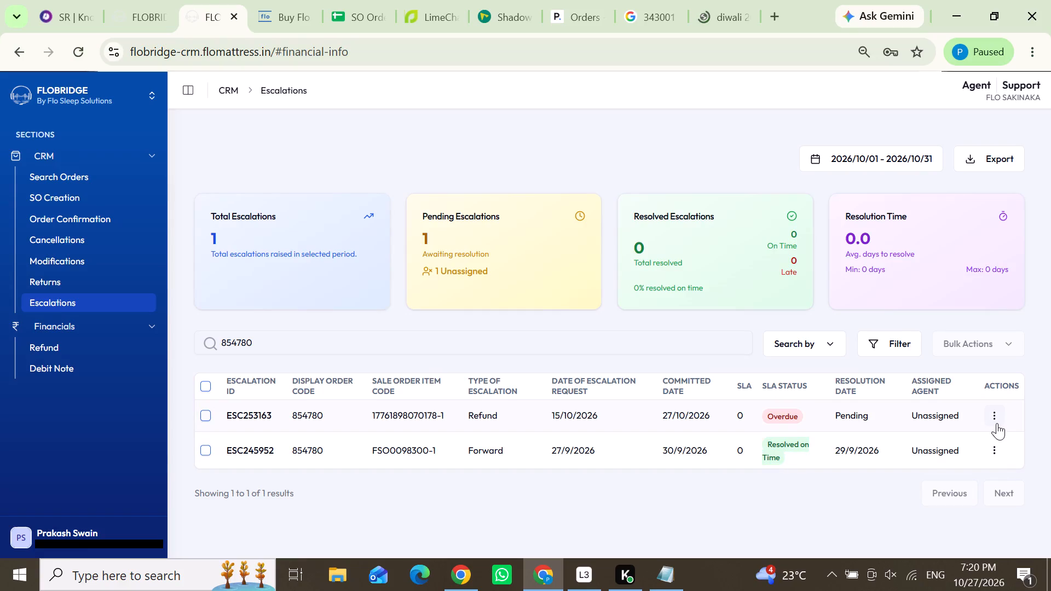
click(997, 423)
click(944, 462)
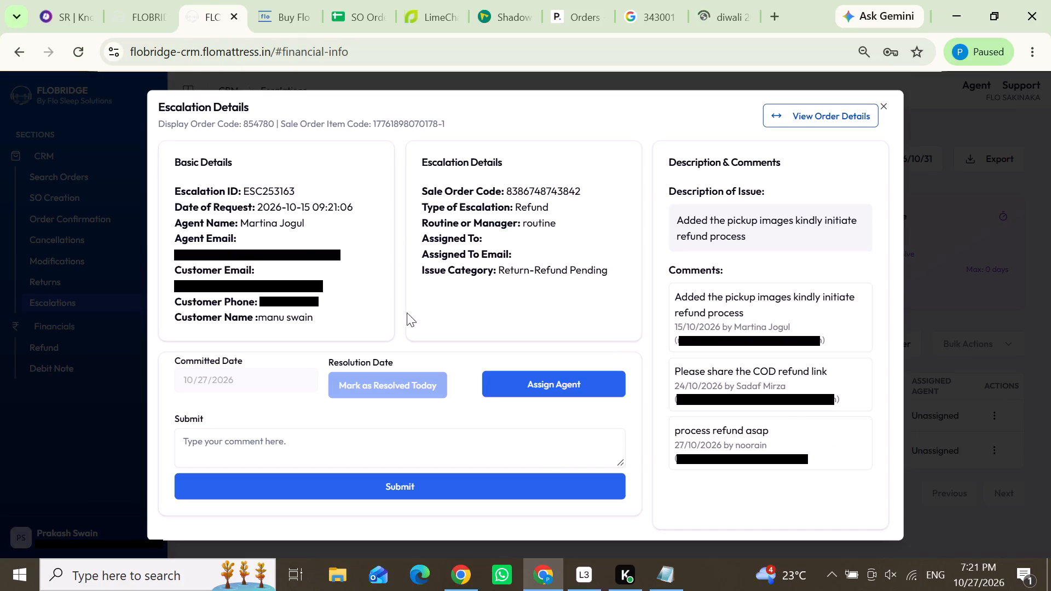
scroll(263, 307, down, 2)
scroll(757, 314, up, 2)
click(917, 448)
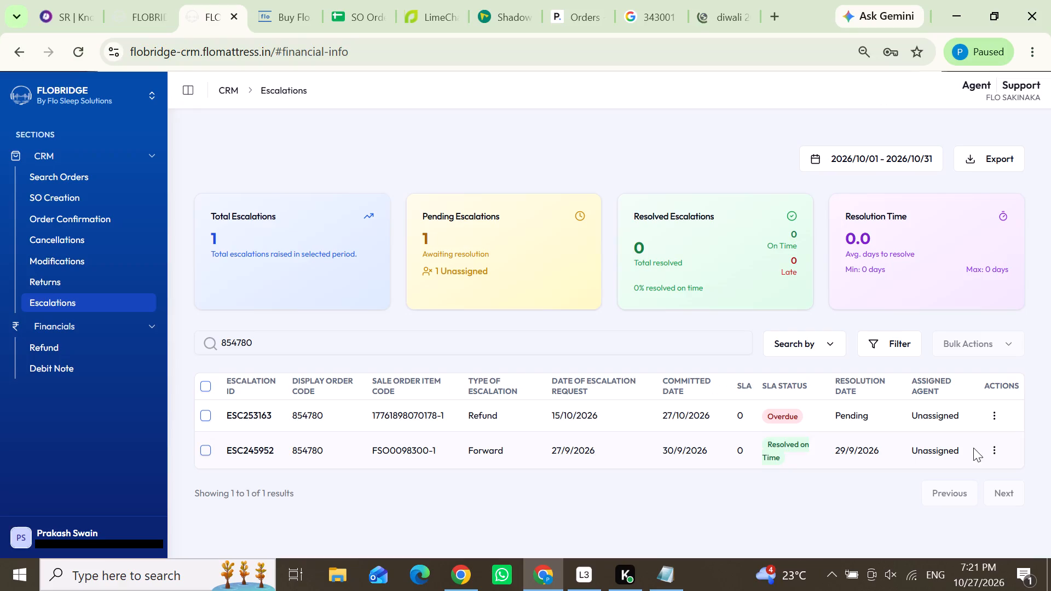
click(995, 413)
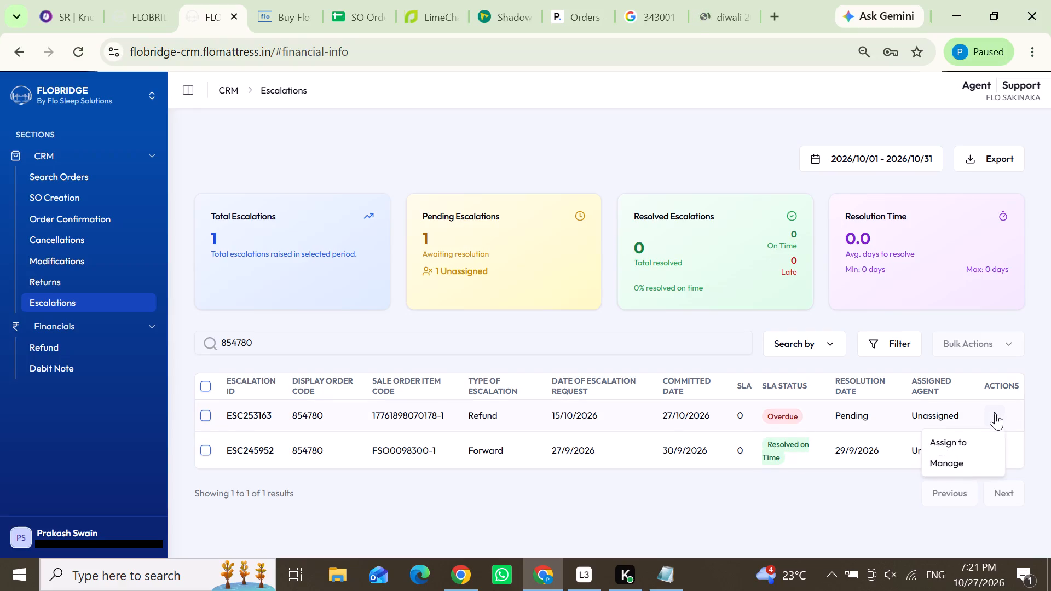
click(958, 465)
drag(671, 425, 738, 425)
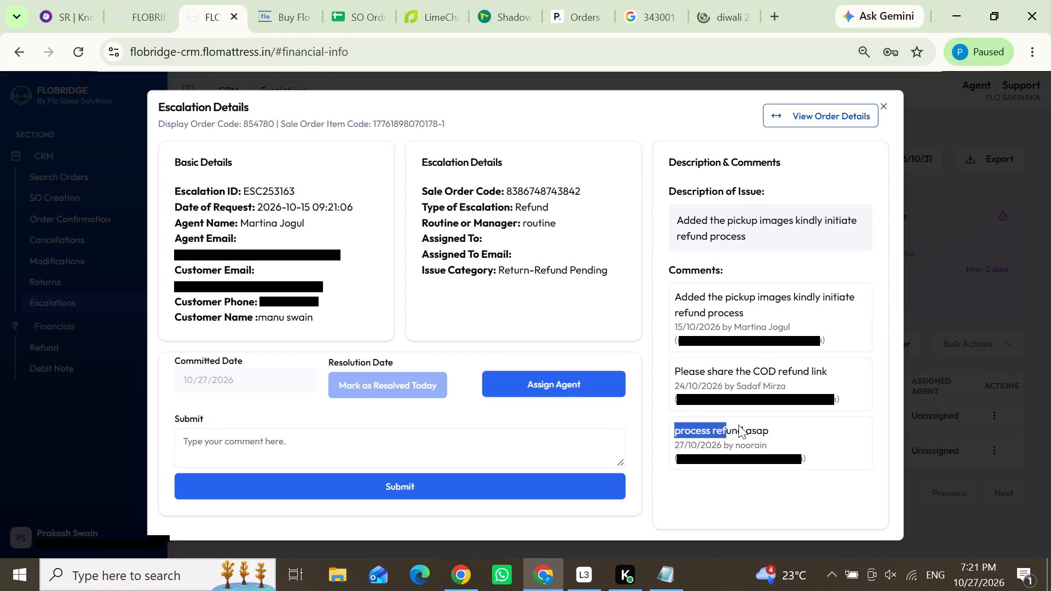
drag(738, 425, 824, 455)
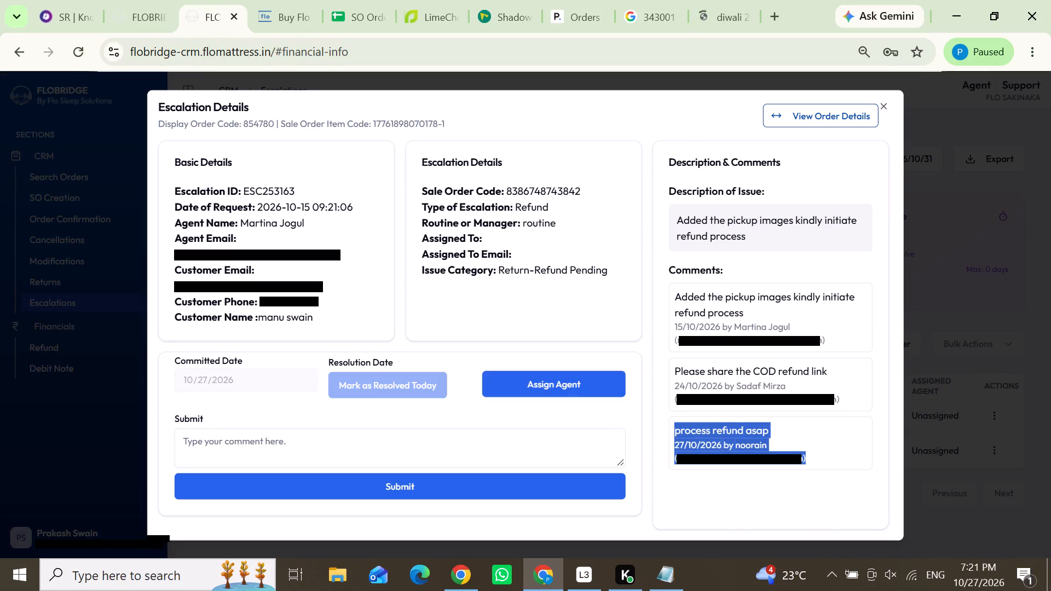
click(428, 438)
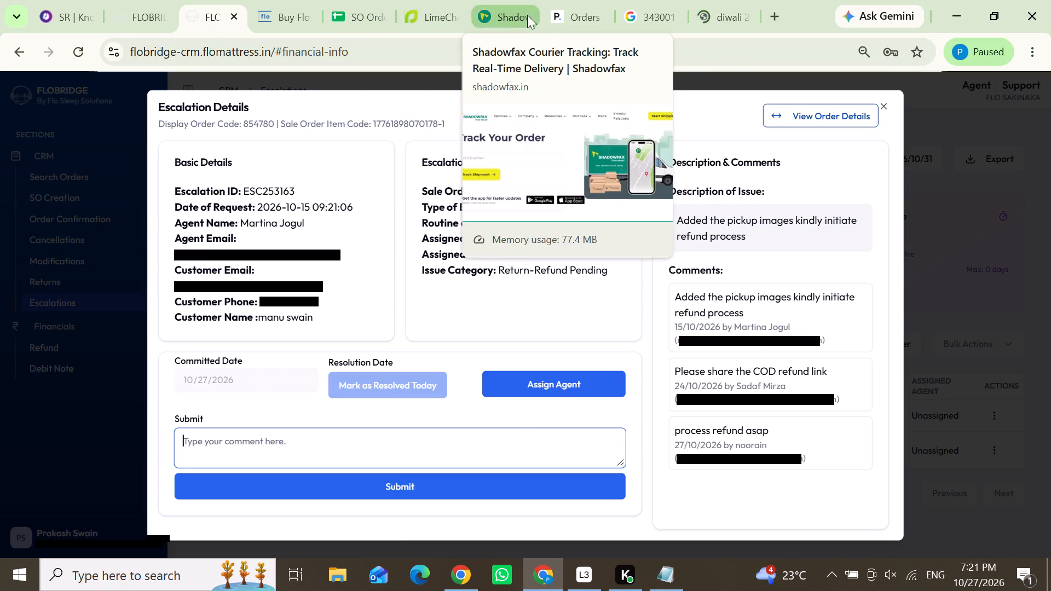
Close the browser tab with the Diwali 2026 search.
click(724, 20)
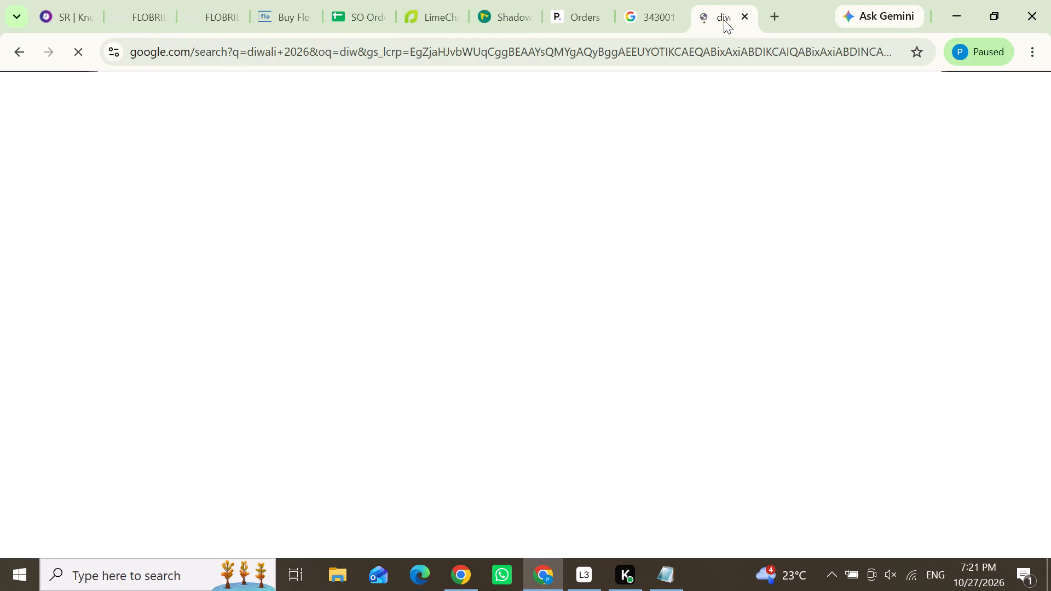
click(745, 17)
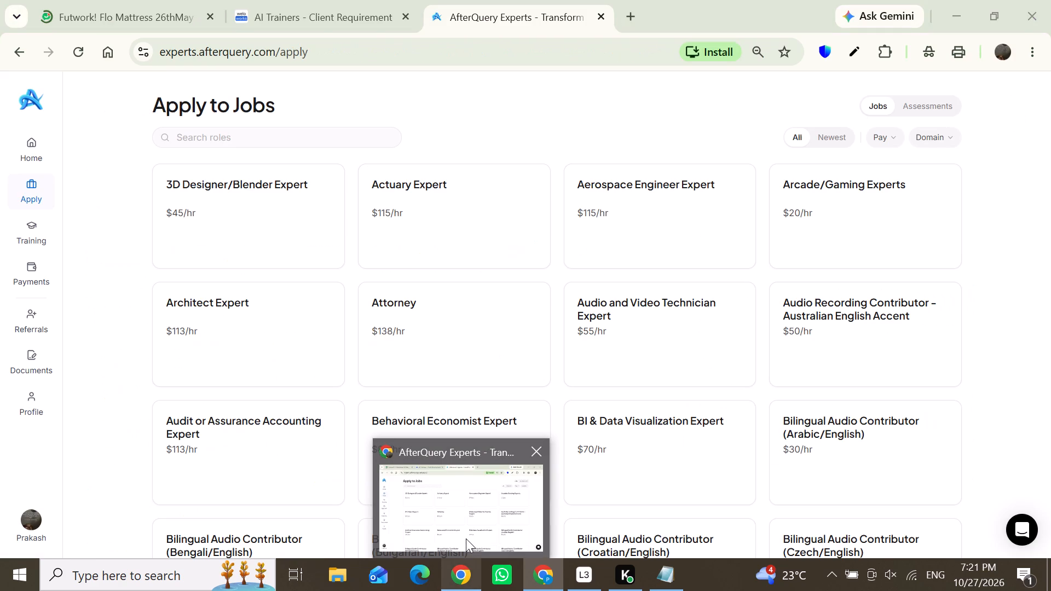
Switch to the AfterQuery Experts window, check the projects on its home page, and close that tab.
click(451, 506)
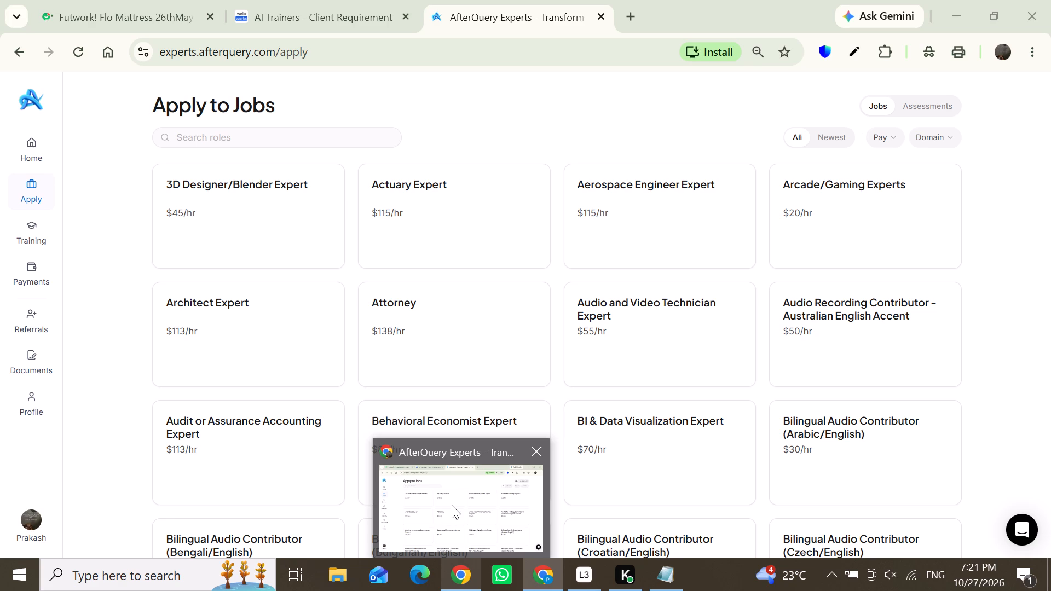
click(38, 149)
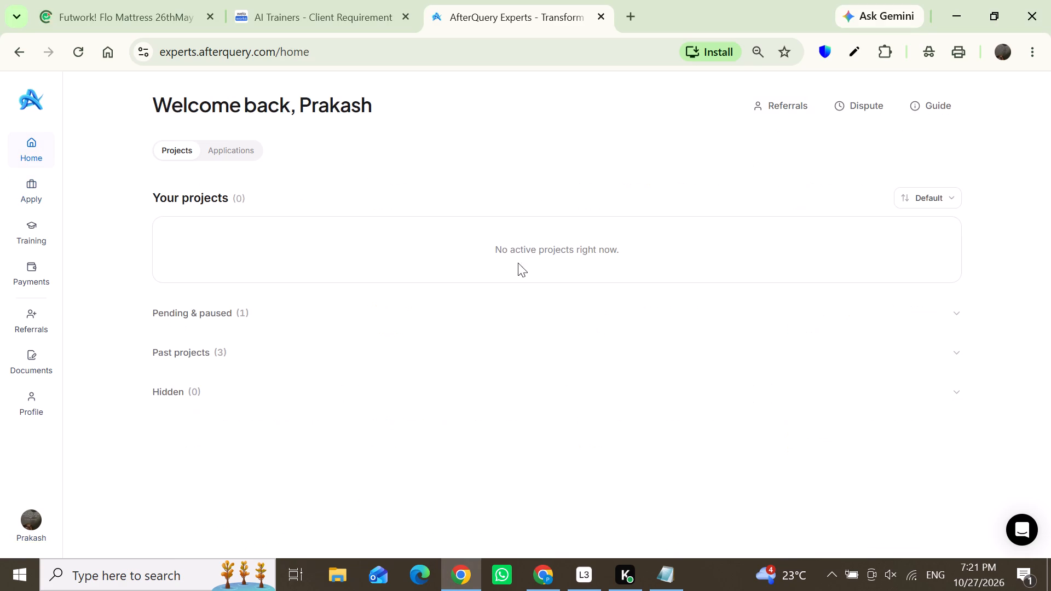
click(598, 16)
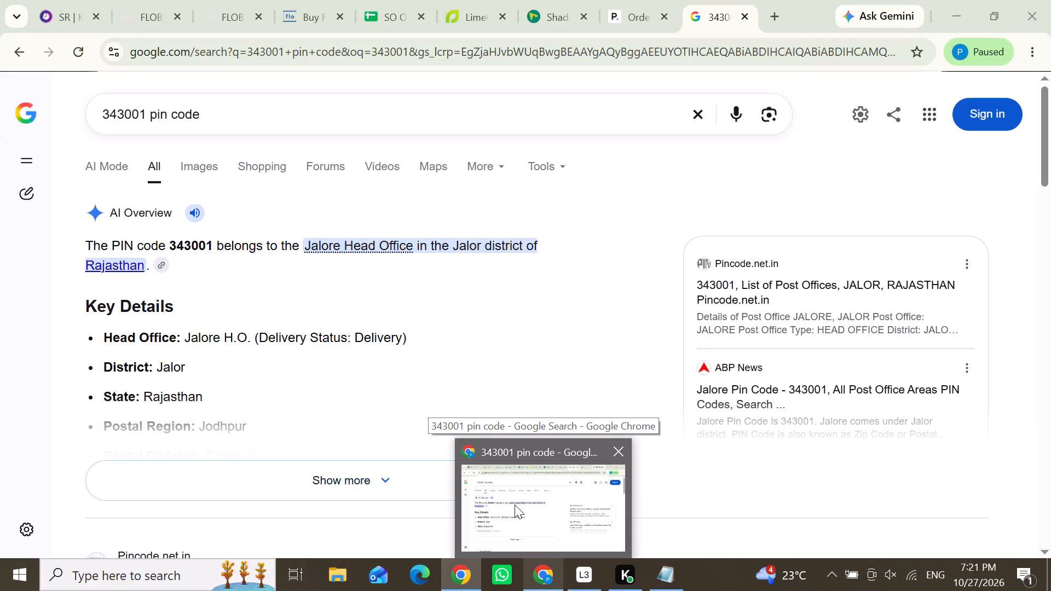
Switch back to the Knowlarity dashboard and save the ongoing caller's record with the customer name and the Product Enquiry disposition.
click(513, 505)
click(72, 0)
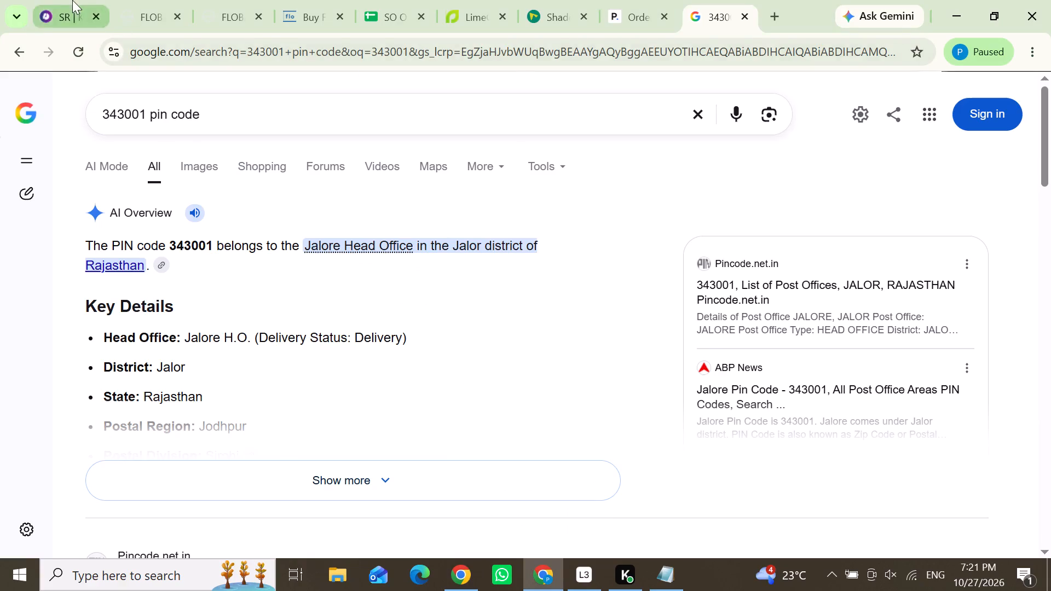
click(172, 464)
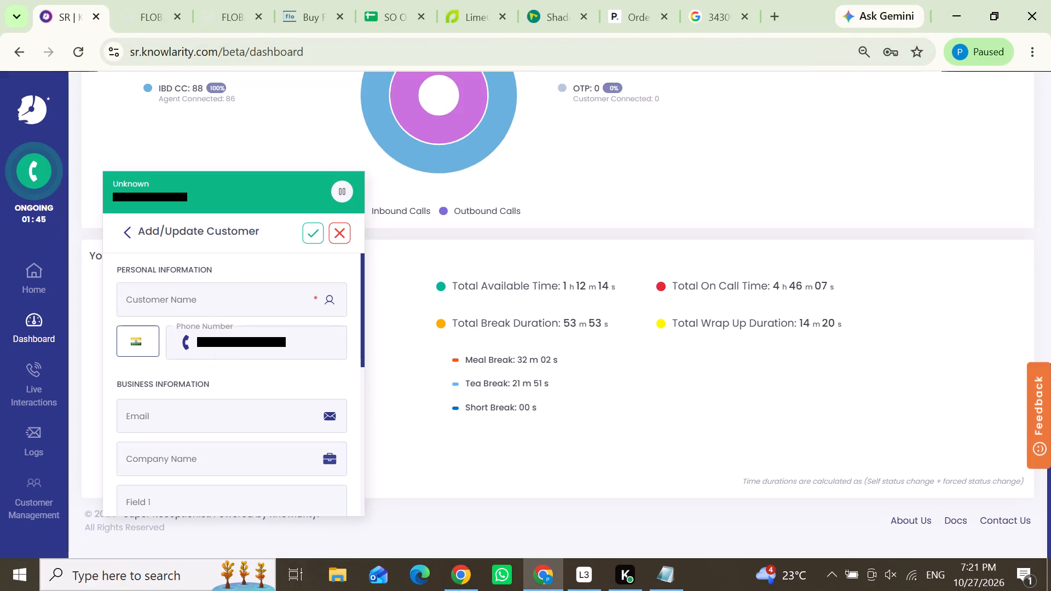
click(196, 299)
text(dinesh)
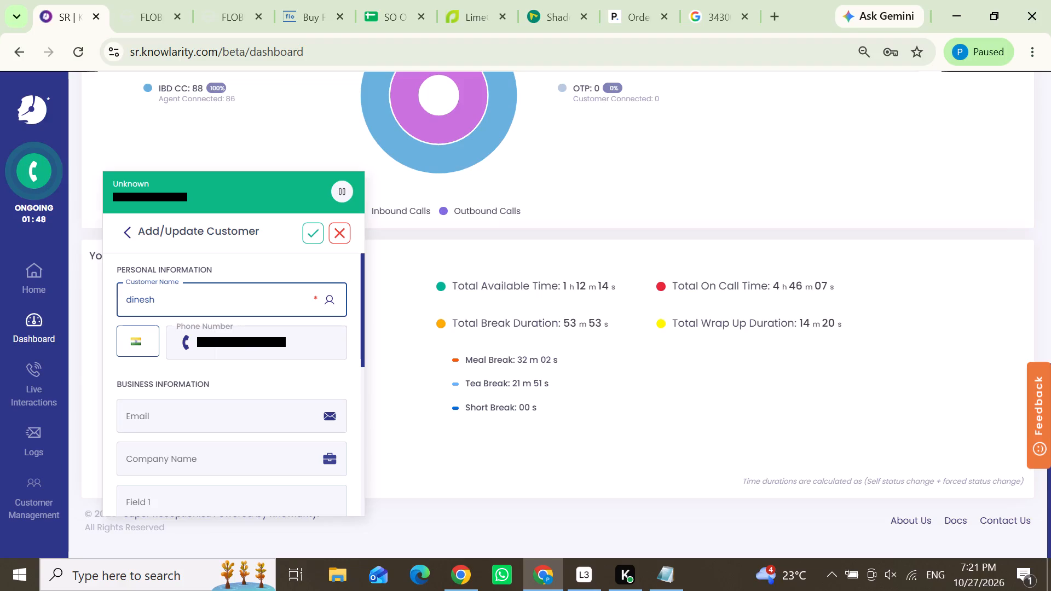
scroll(211, 367, down, 1)
click(209, 405)
click(191, 484)
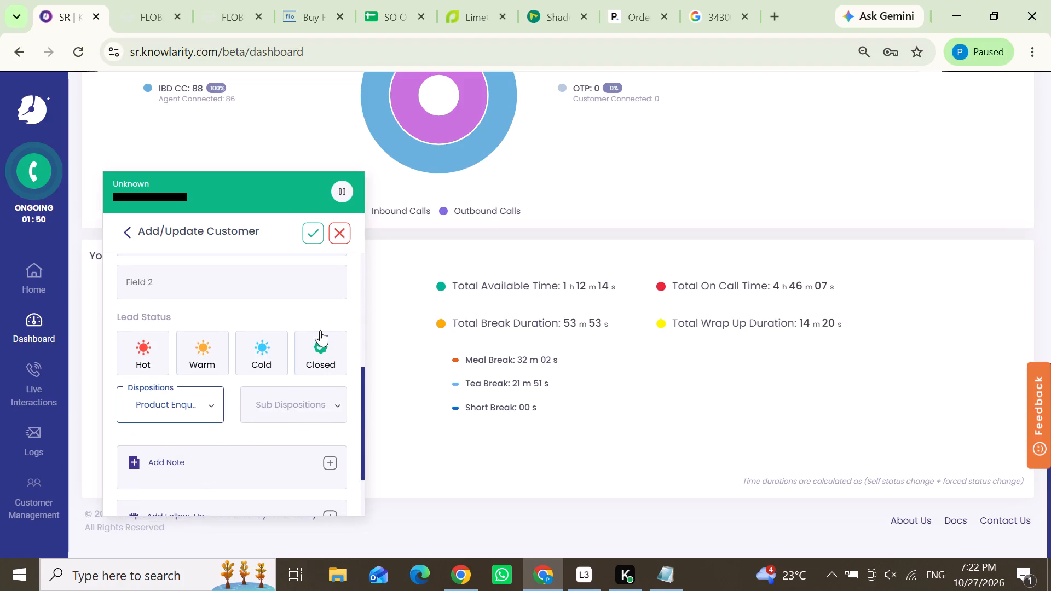
click(314, 224)
Reload today's Knowlarity dashboard figures, minimise the call window, and review the performance and call insights sections.
scroll(721, 224, up, 2)
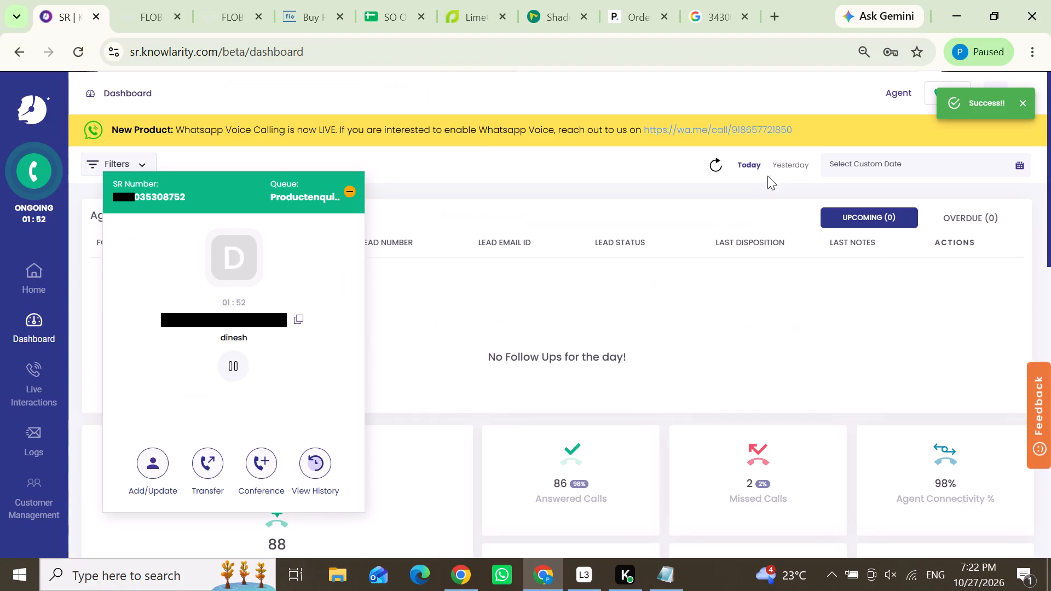
click(754, 164)
scroll(681, 333, down, 4)
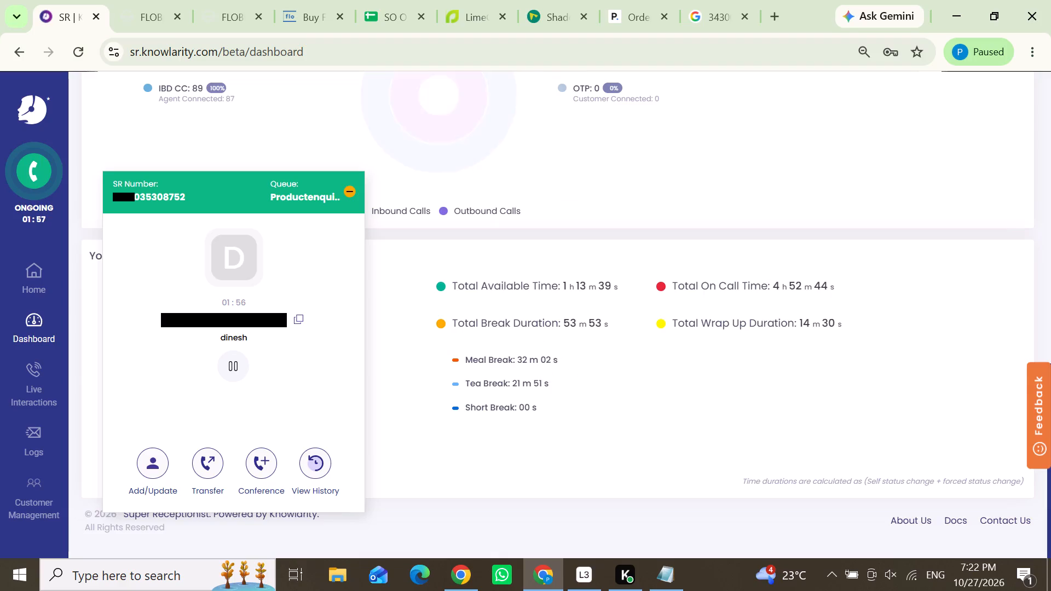
click(350, 188)
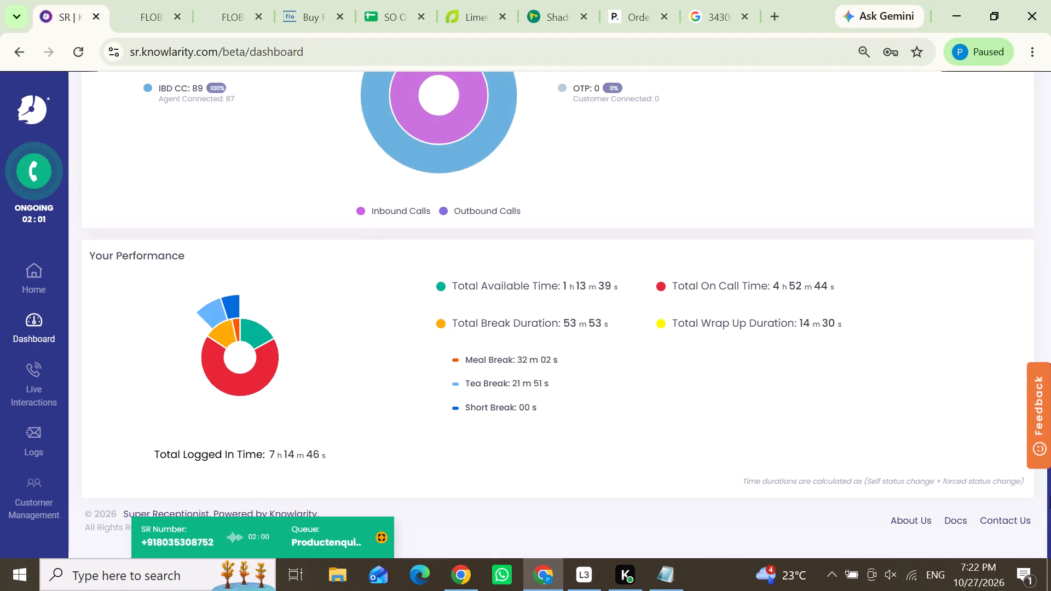
drag(1050, 496, 1050, 421)
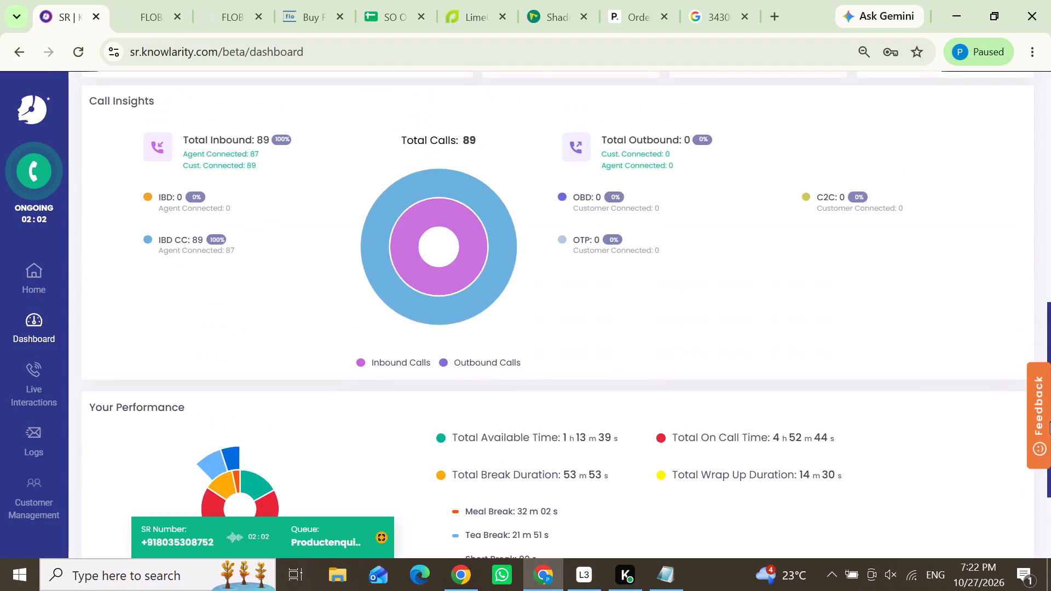
drag(1050, 421, 1046, 386)
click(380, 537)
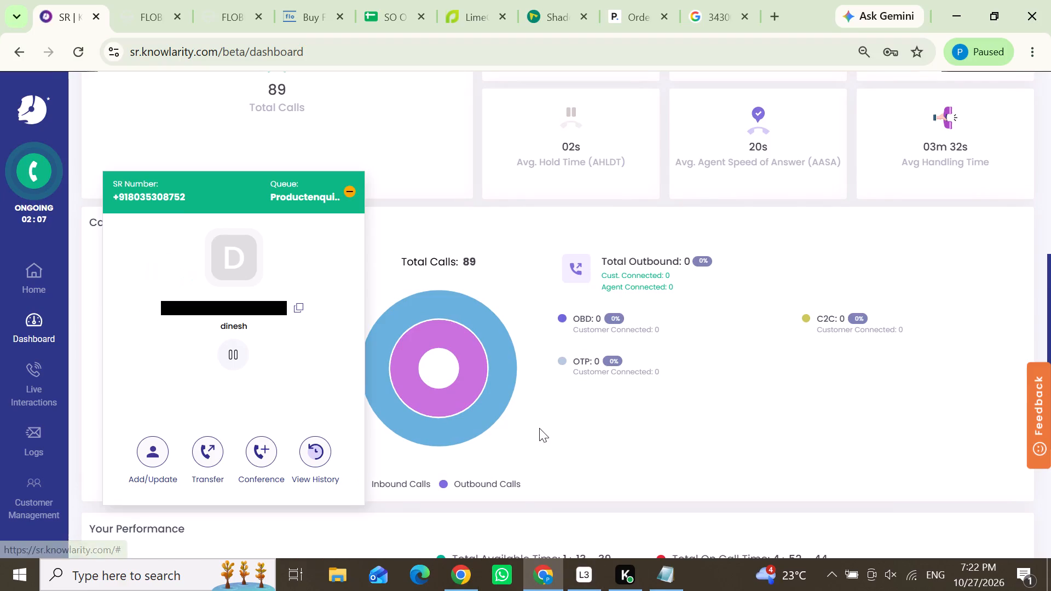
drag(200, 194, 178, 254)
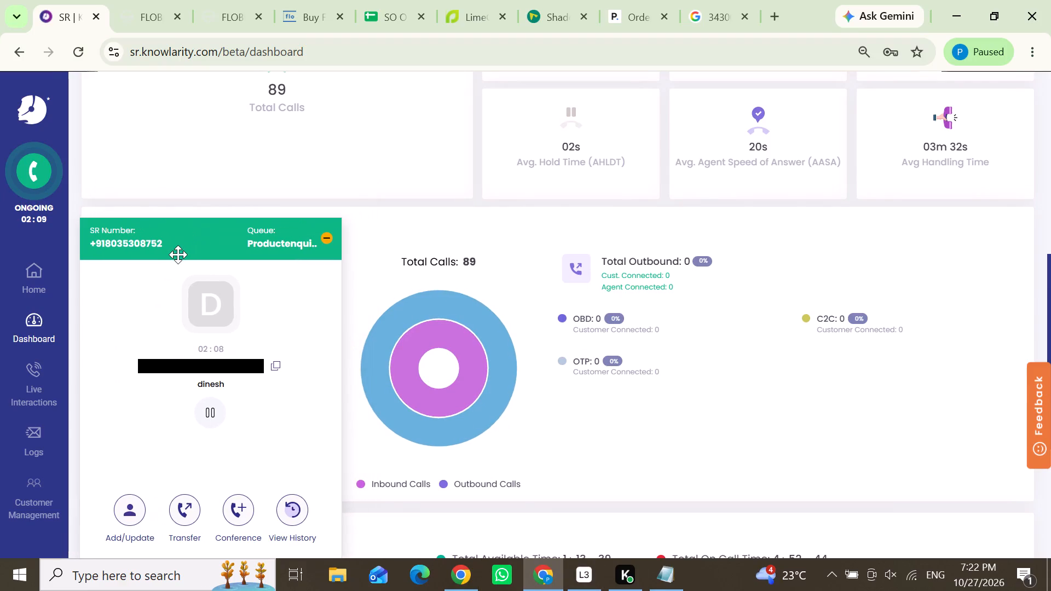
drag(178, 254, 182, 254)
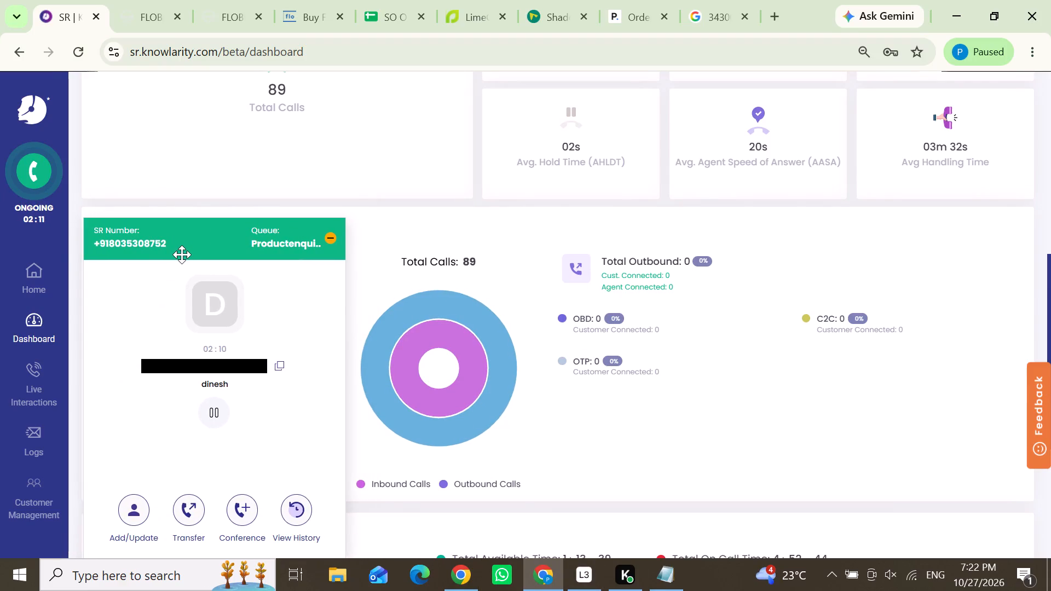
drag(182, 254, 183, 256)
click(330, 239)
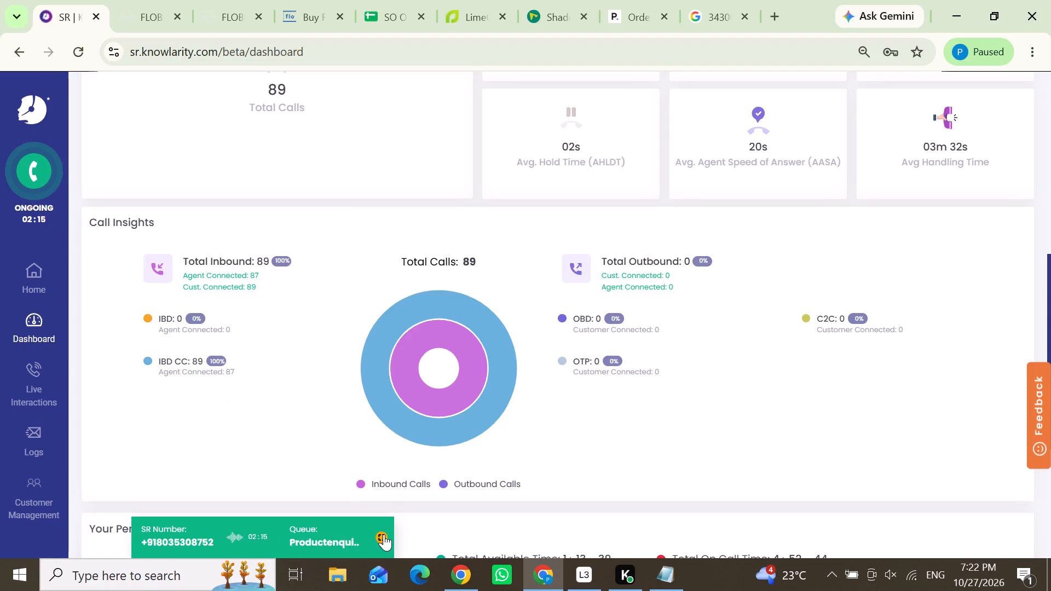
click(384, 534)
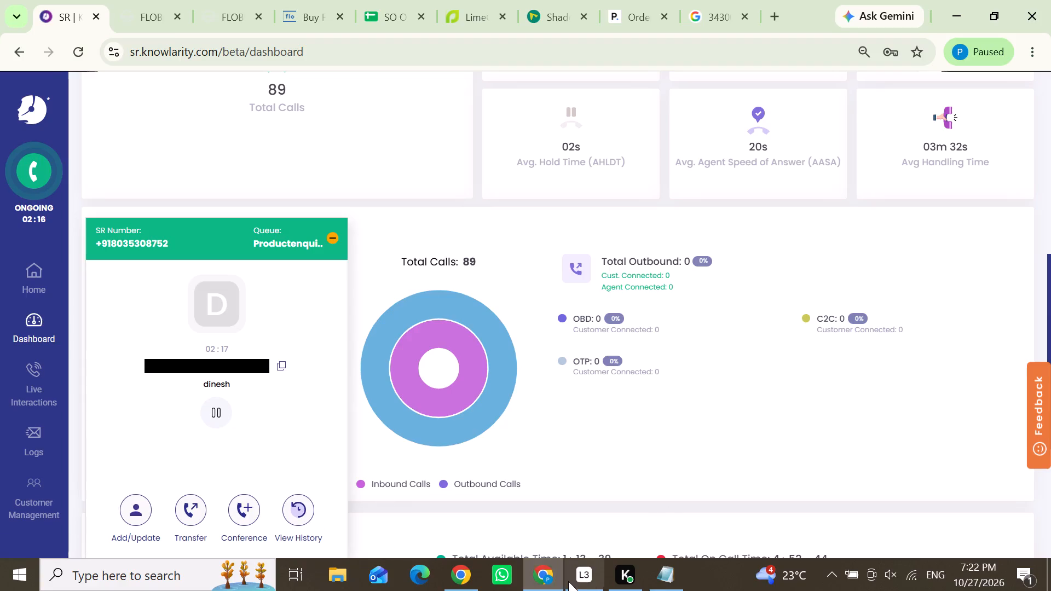
Switch to Loggy3 and check the upload progress of today's 03:52 PM – 06:30 PM recording session.
click(561, 507)
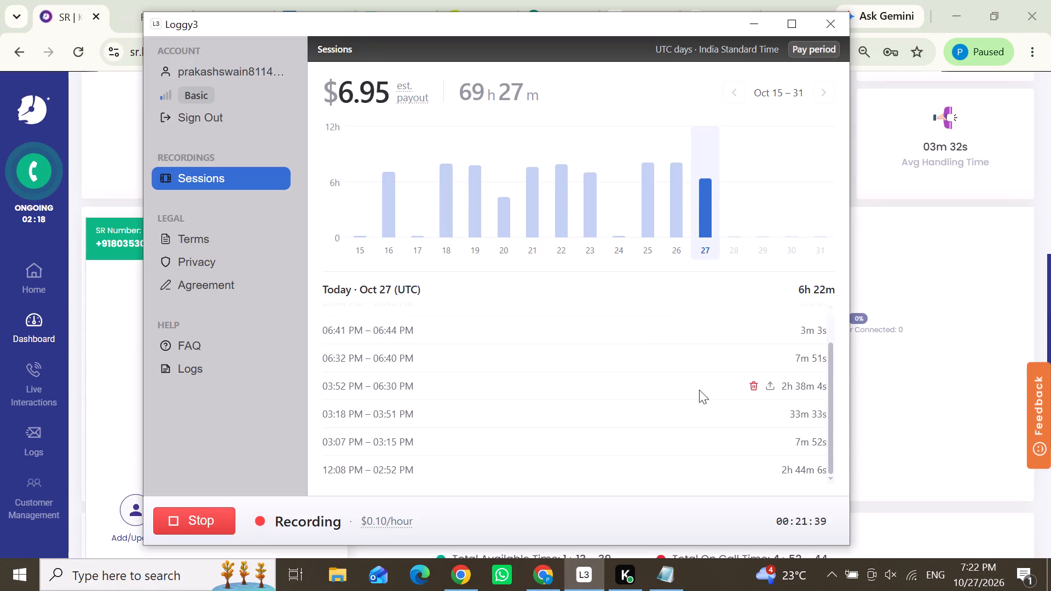
scroll(699, 392, down, 2)
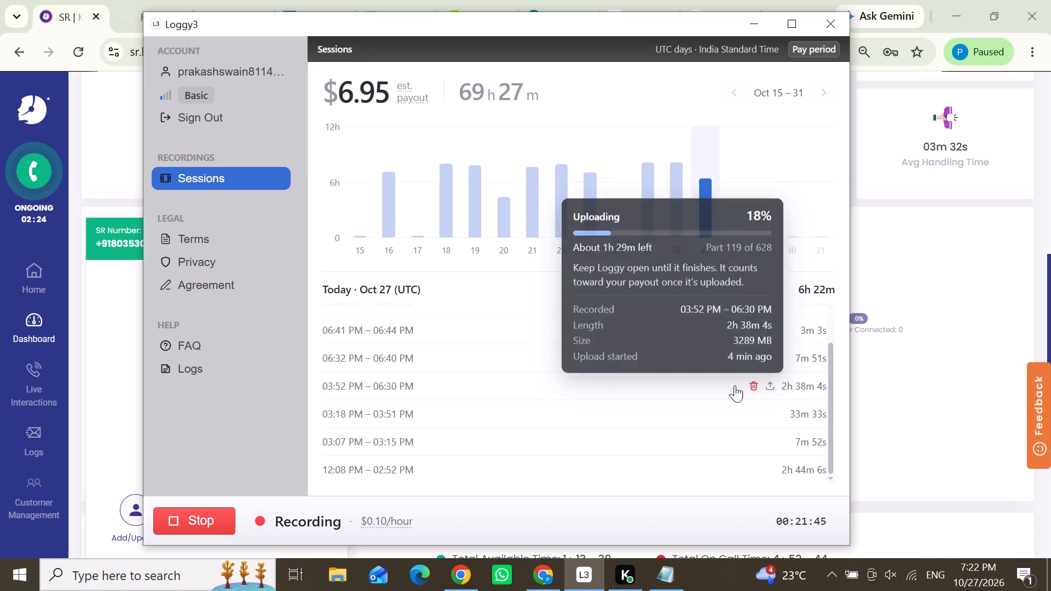
Review the recorded session lists for October 21, 25 and 26 in the current pay period.
click(530, 206)
scroll(797, 357, down, 4)
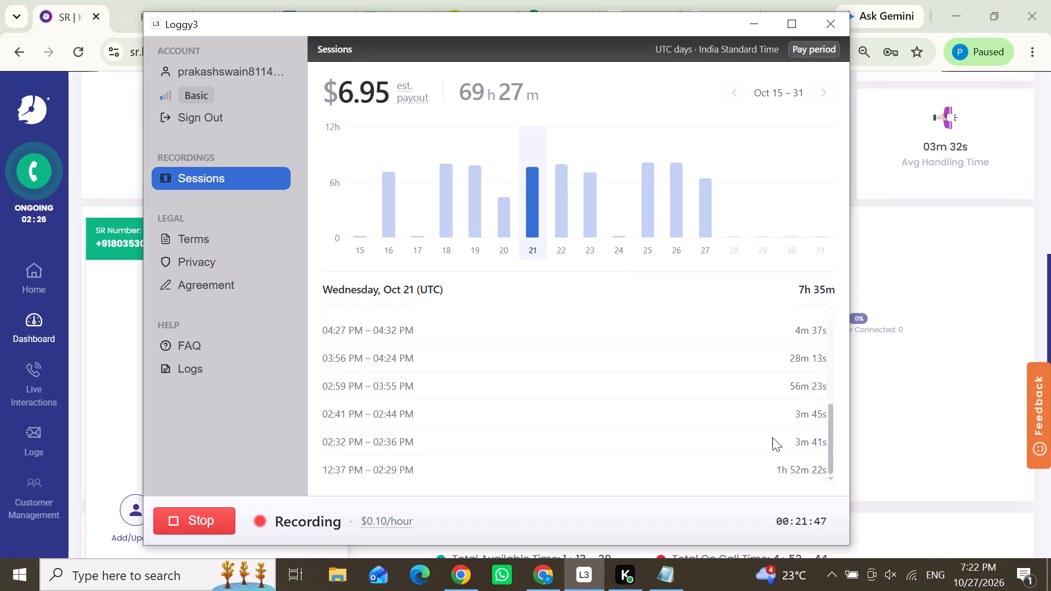
scroll(771, 436, up, 3)
click(647, 208)
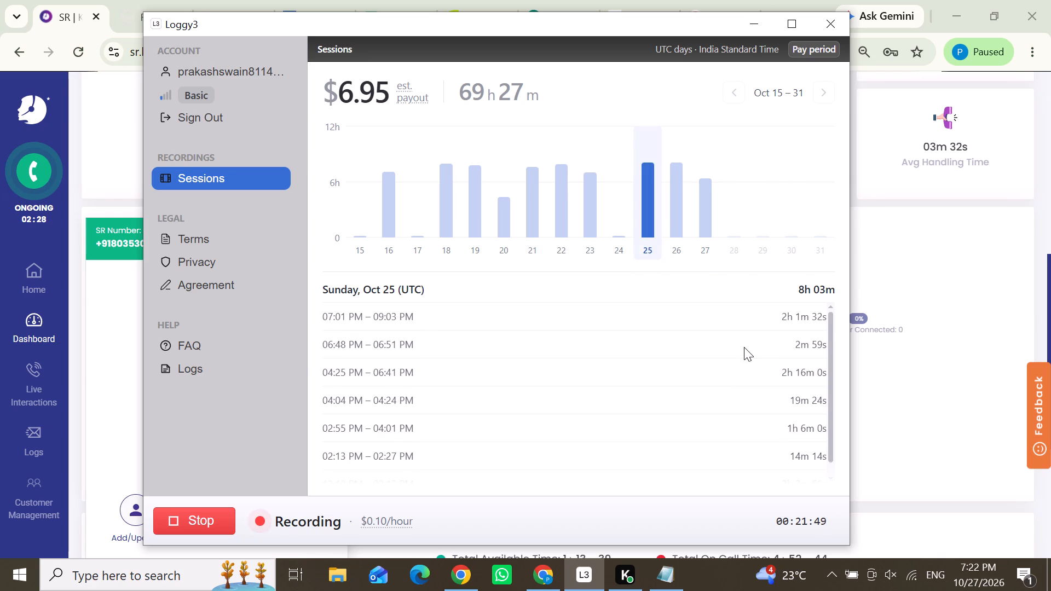
scroll(744, 347, down, 4)
click(672, 231)
scroll(740, 372, down, 4)
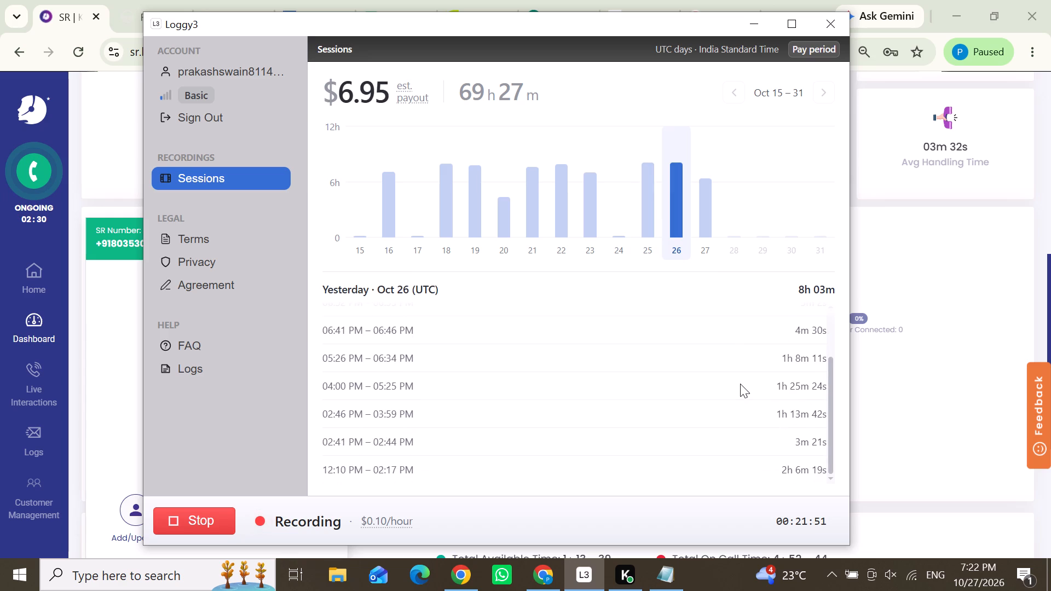
scroll(740, 384, up, 3)
Check today's October 27 sessions and the upload progress of the 03:52 PM – 06:30 PM recording, then minimise Loggy3.
click(700, 203)
scroll(760, 366, down, 4)
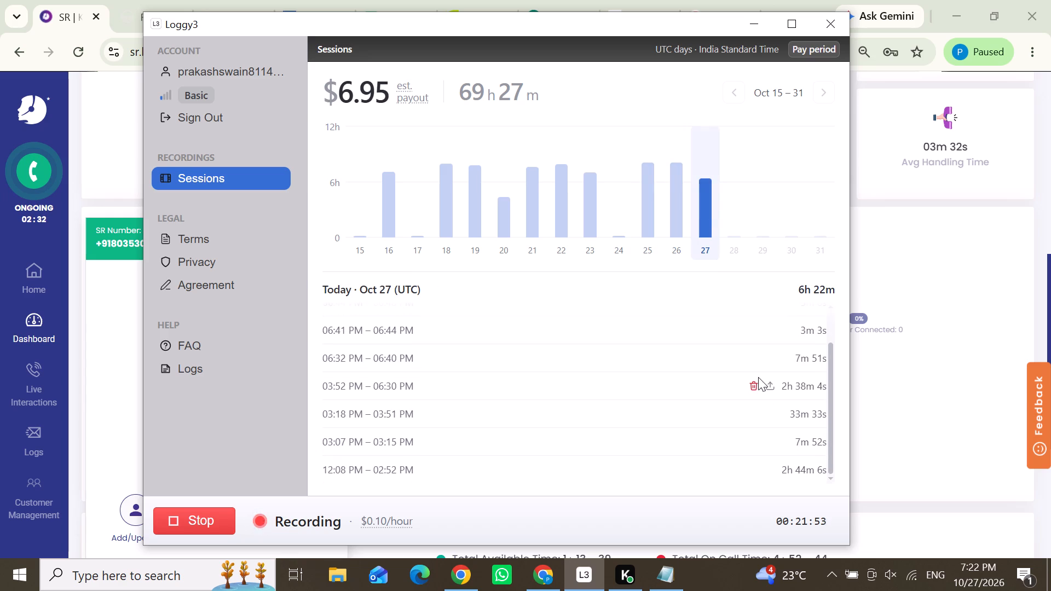
scroll(758, 377, up, 1)
scroll(756, 386, down, 1)
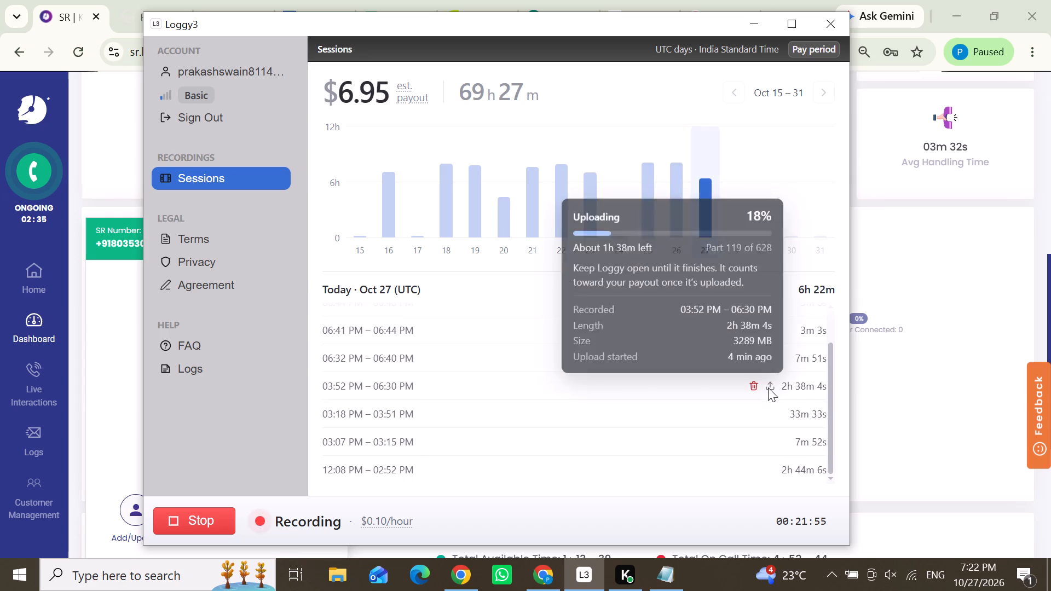
scroll(779, 439, up, 2)
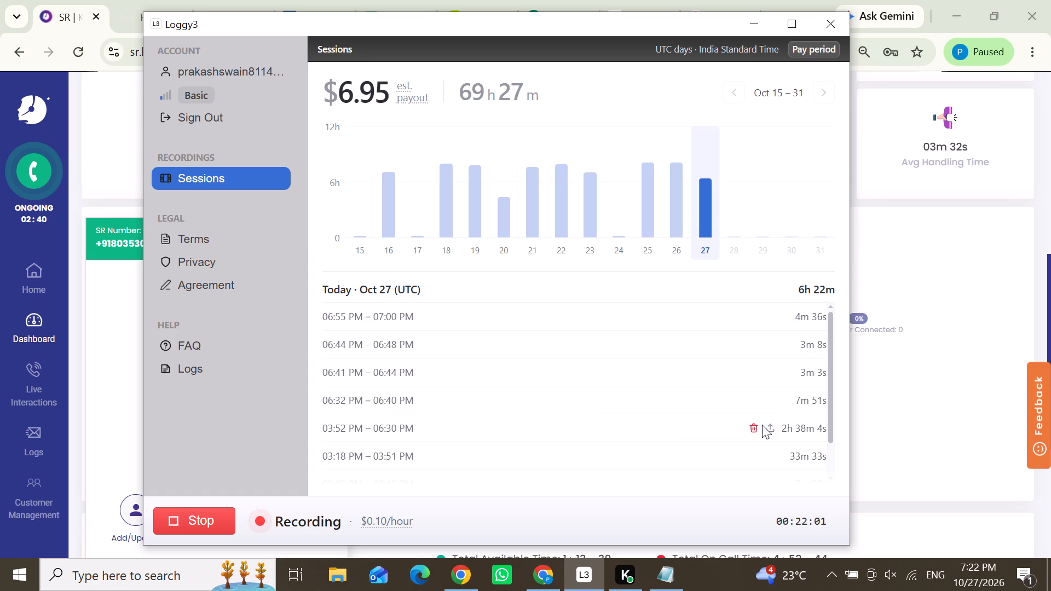
scroll(719, 315, down, 4)
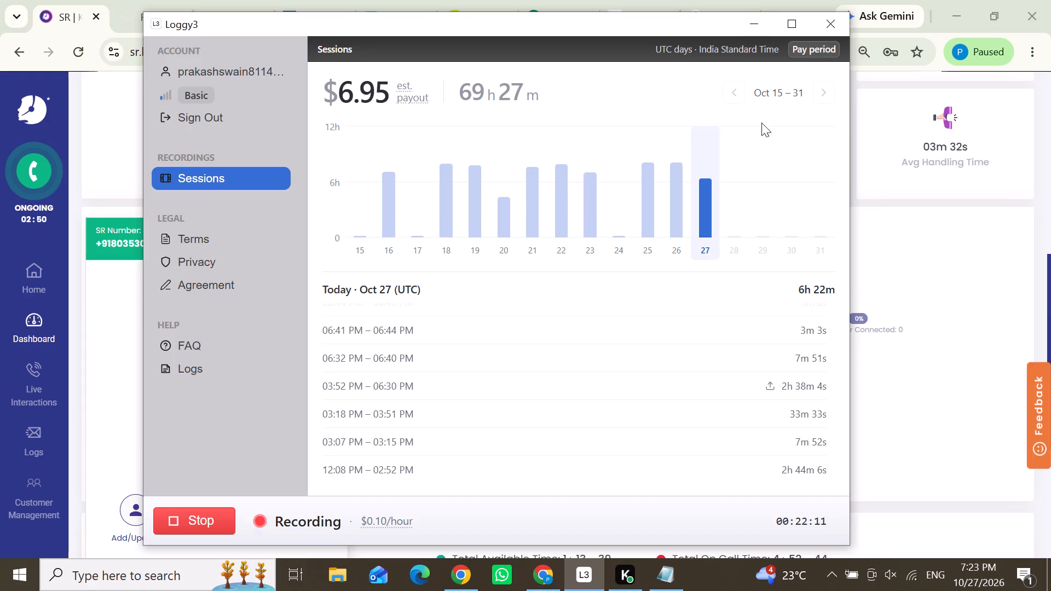
click(746, 26)
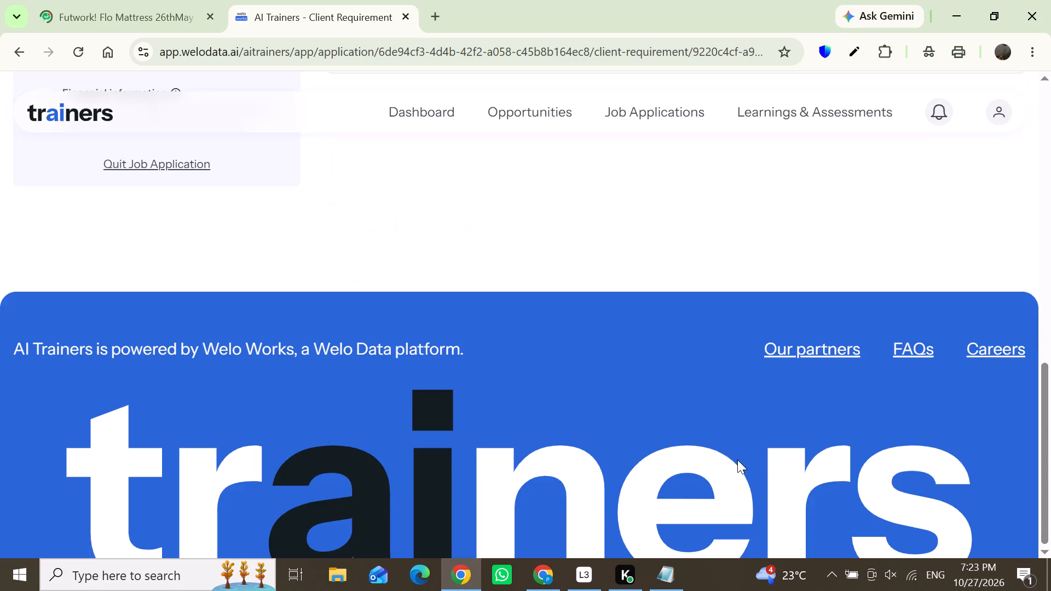
scroll(735, 459, up, 2)
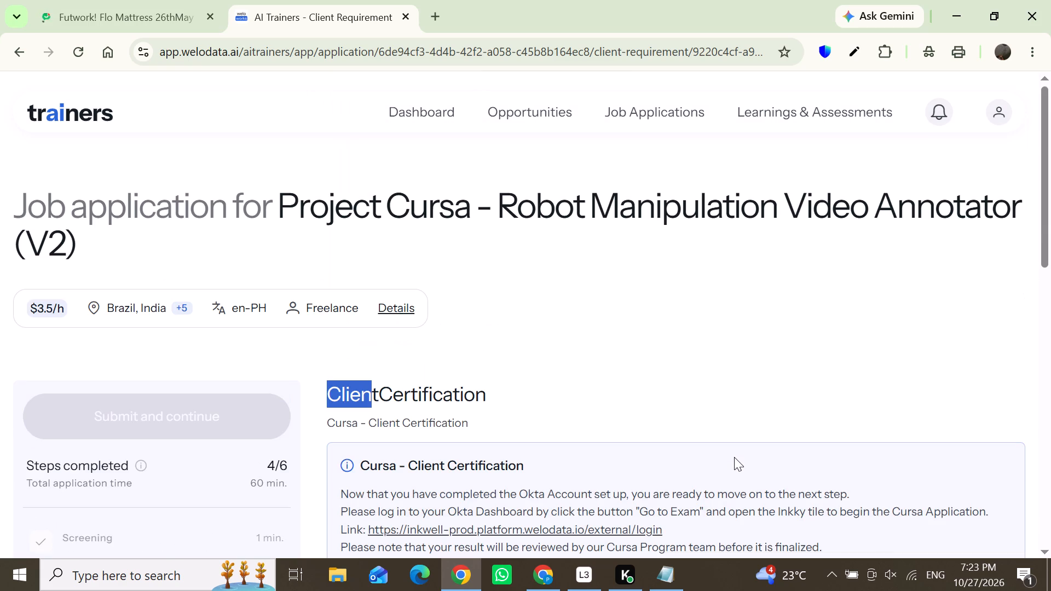
Examine the location, language and employment type in the Project Cursa application's summary line.
scroll(734, 457, up, 1)
drag(102, 306, 209, 318)
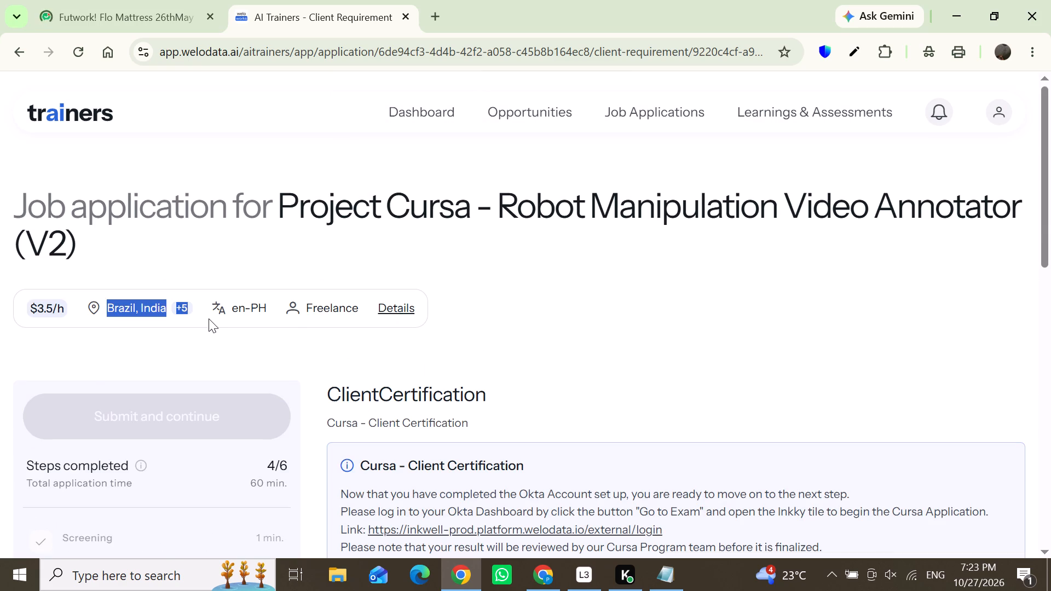
drag(209, 318, 209, 318)
click(116, 301)
click(123, 308)
double_click(248, 304)
click(314, 313)
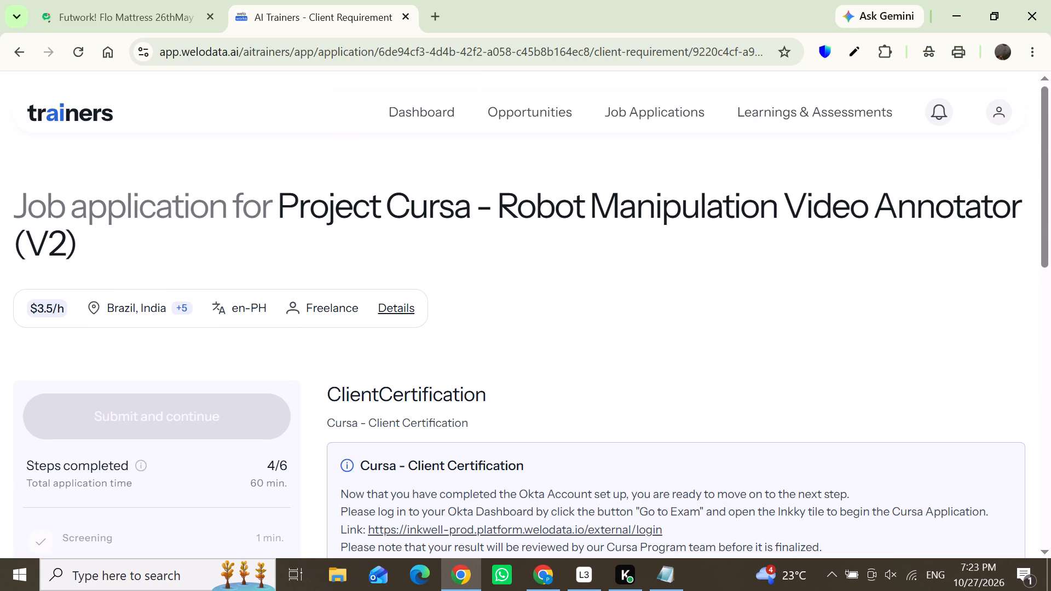
triple_click(319, 308)
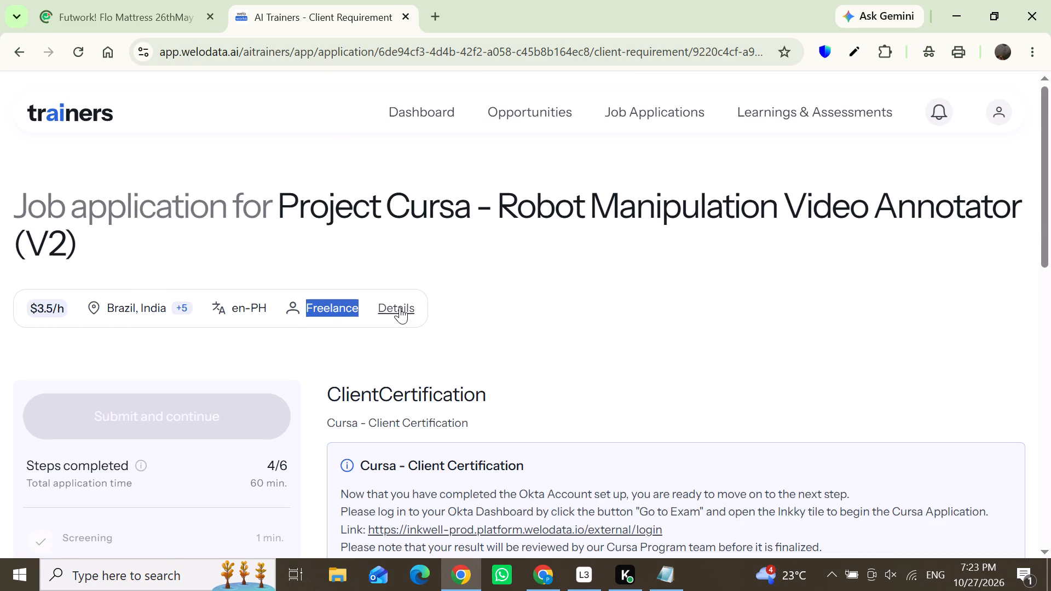
click(779, 280)
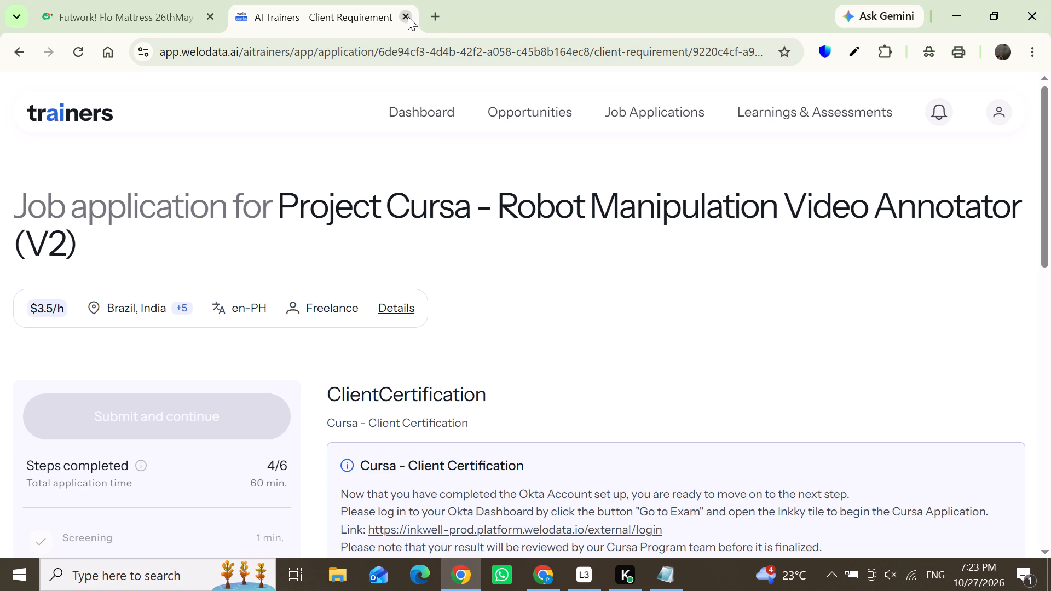
Switch back to the Knowlarity dashboard and minimise the ongoing call window.
click(458, 534)
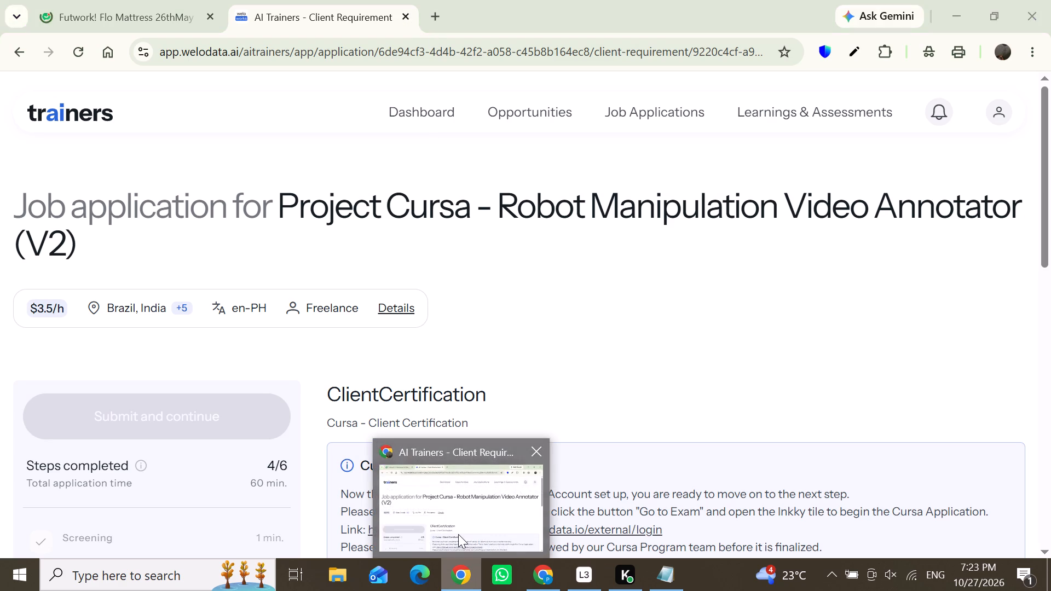
click(527, 526)
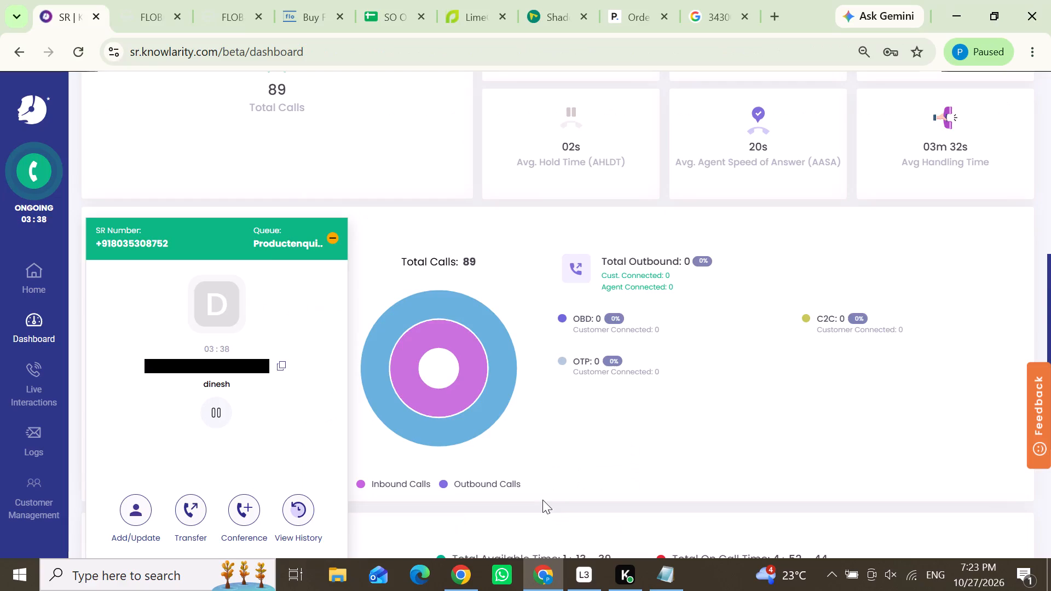
click(332, 234)
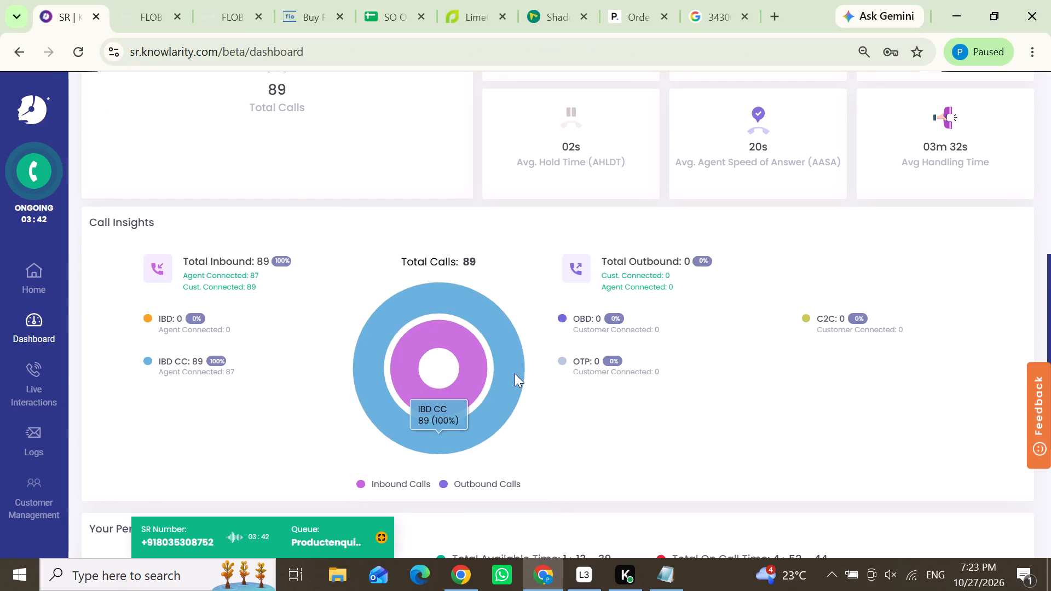
Look over the Pragma order page and the 343001 pin code search, and close the pin code search tab.
click(635, 16)
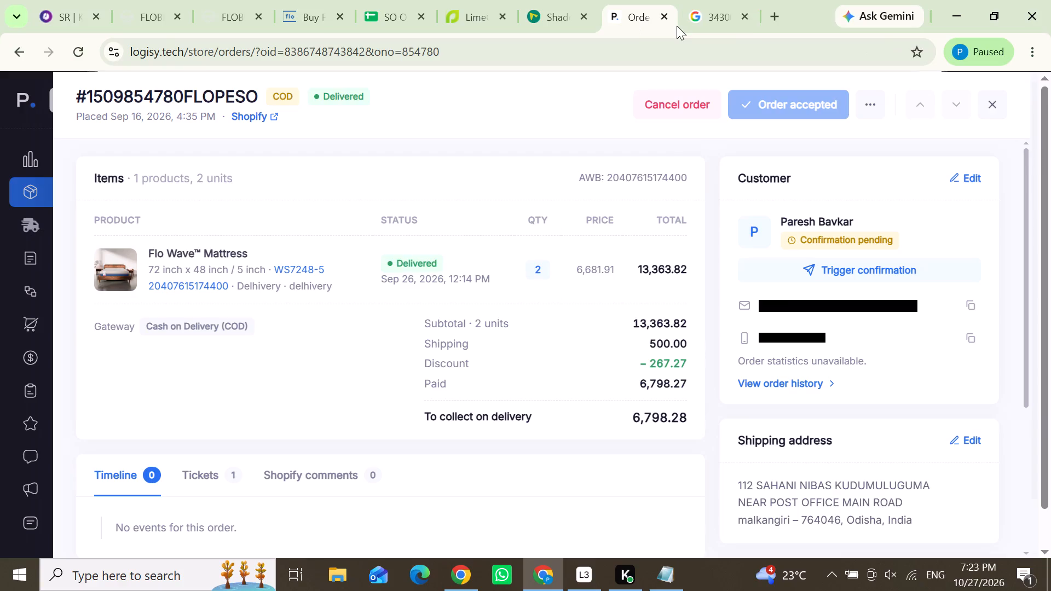
click(713, 13)
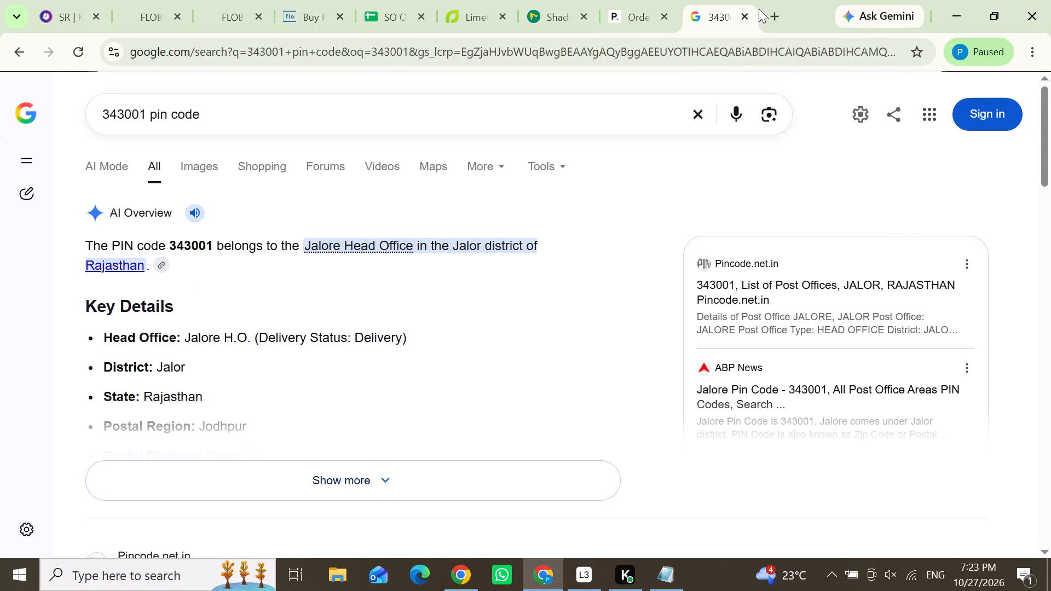
click(748, 13)
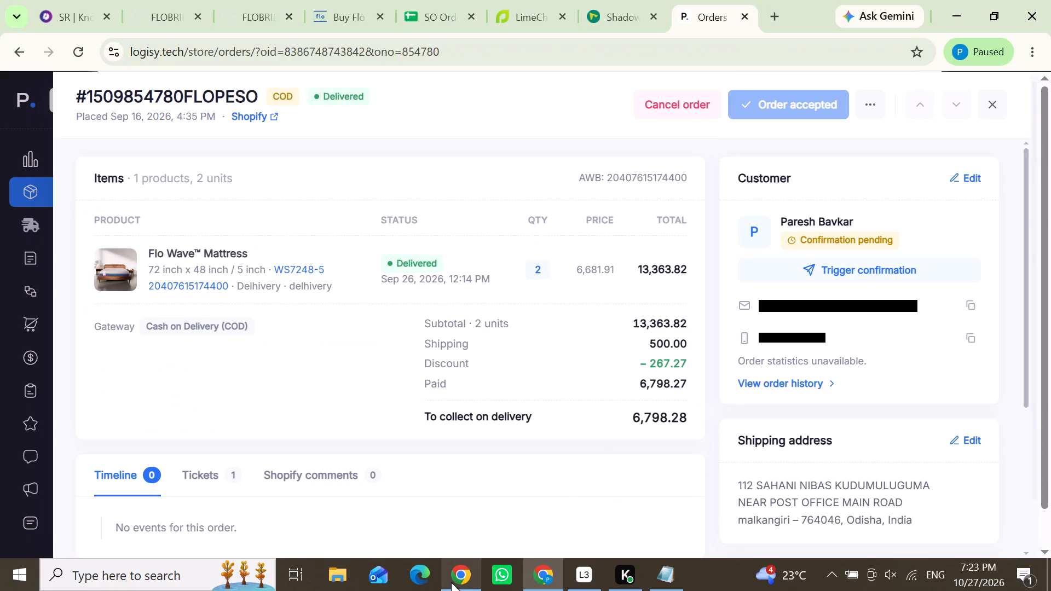
Switch to the AI Trainers window and review the Project Cursa application from its pay rate down to the page footer.
click(451, 513)
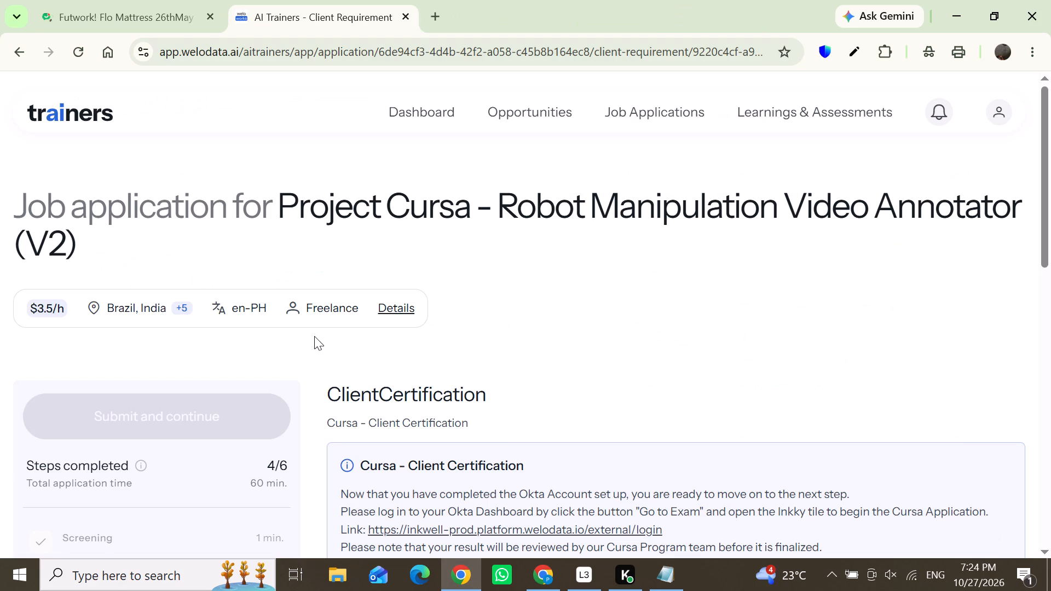
drag(31, 310, 74, 309)
click(77, 348)
drag(1050, 193, 1050, 211)
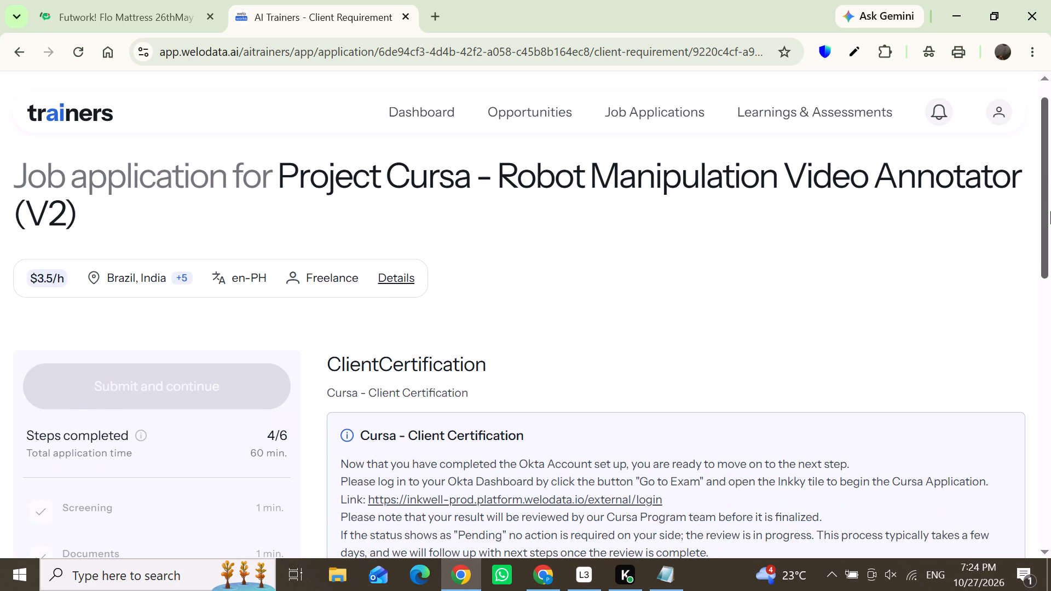
drag(1050, 211, 1050, 428)
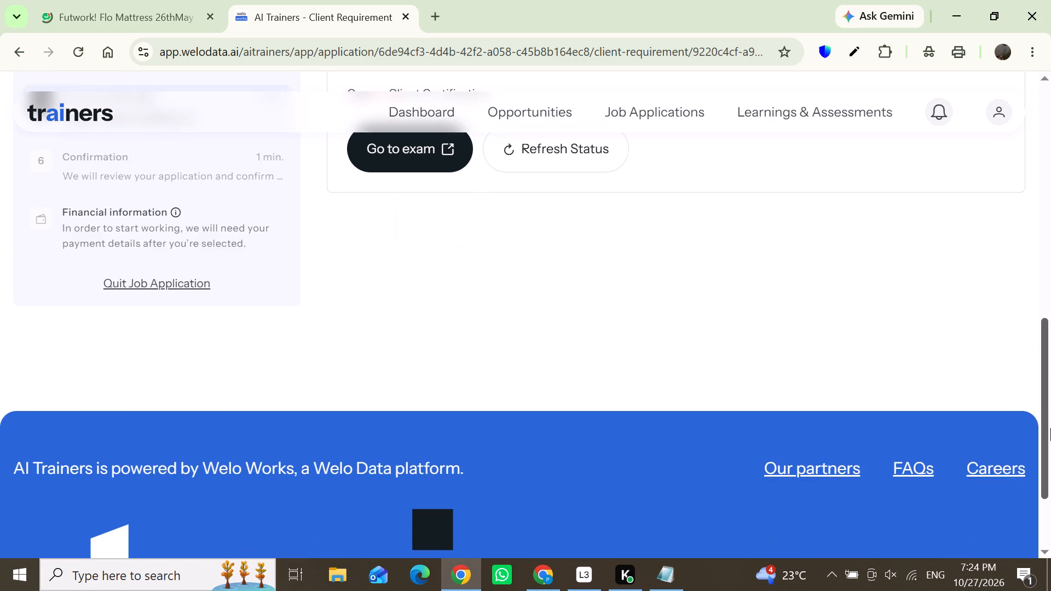
drag(1050, 428, 1050, 503)
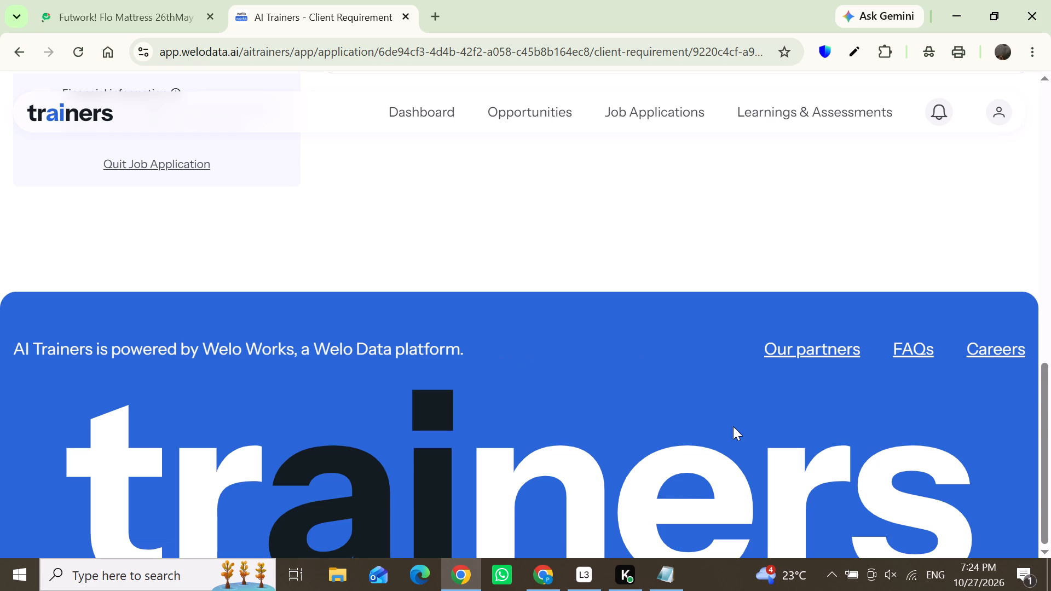
drag(478, 349, 160, 350)
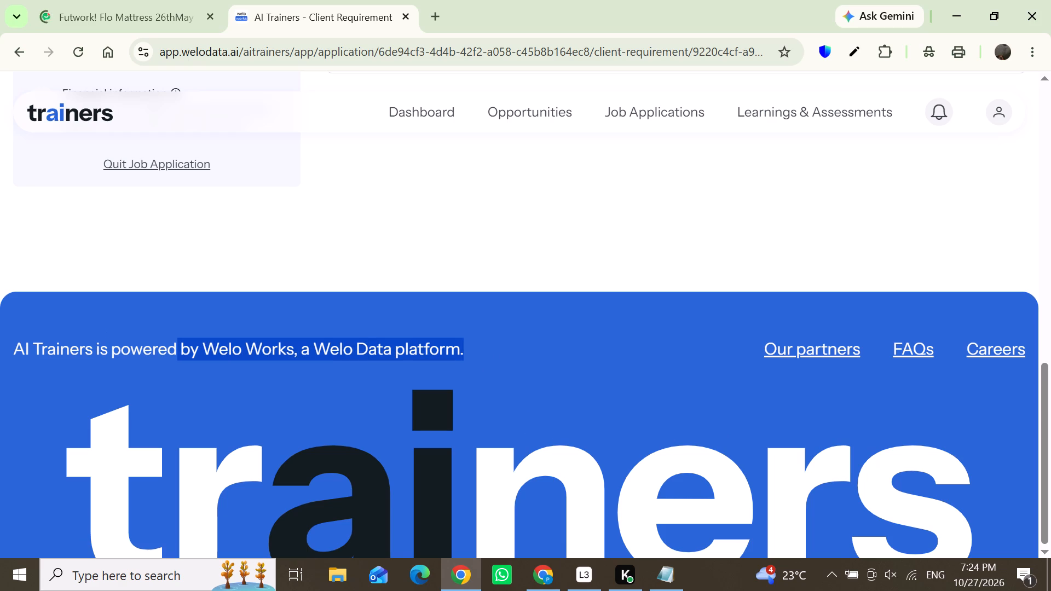
drag(160, 350, 4, 350)
click(126, 381)
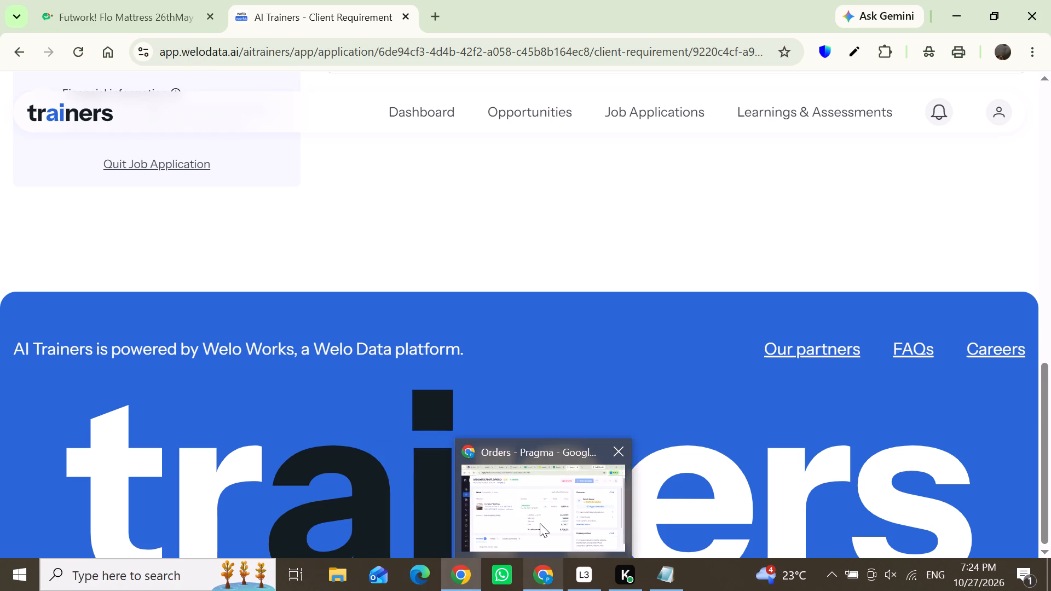
Return to the Knowlarity dashboard, reload its figures and check the Your Performance section.
click(540, 523)
click(74, 14)
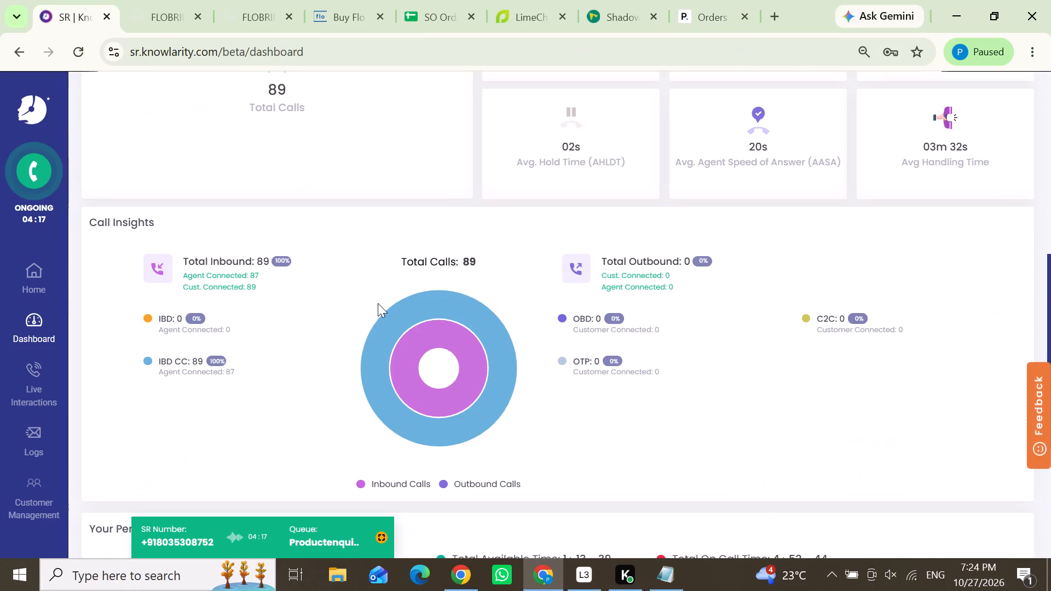
scroll(378, 303, up, 2)
click(747, 165)
scroll(633, 329, down, 3)
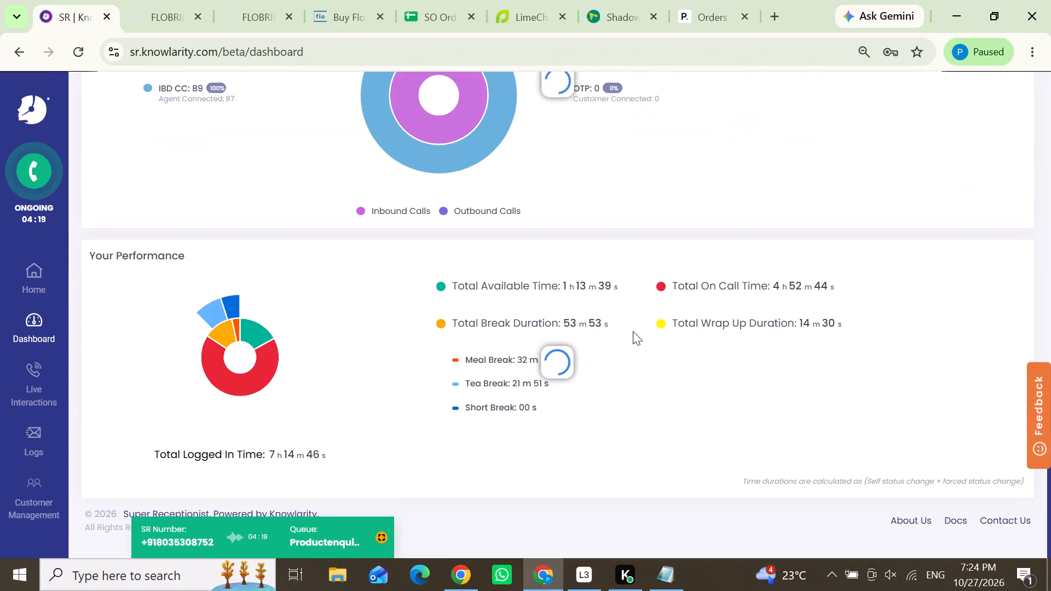
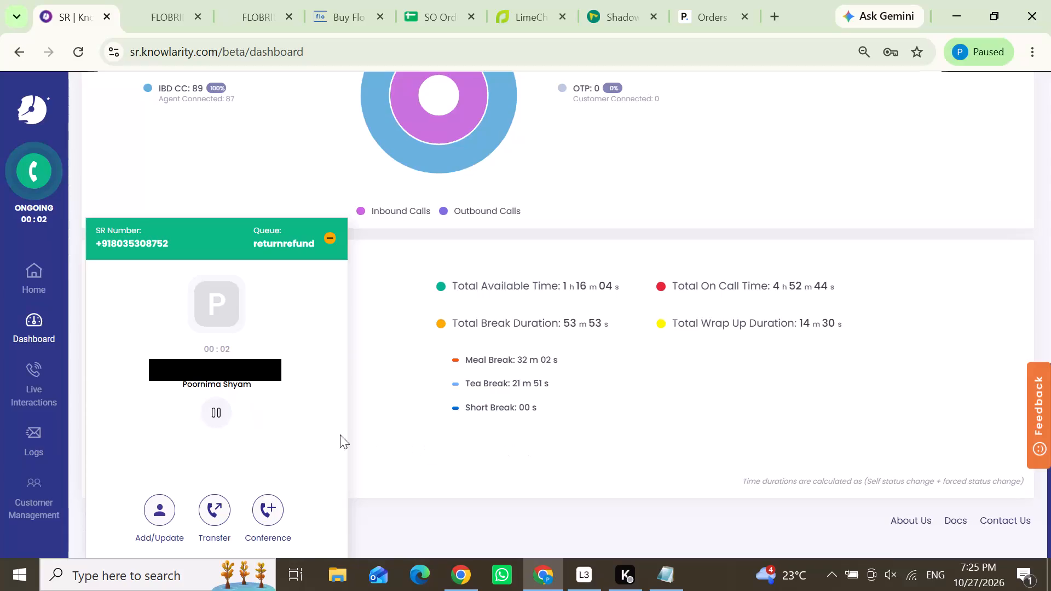
Copy the ongoing caller's number and search Flobridge orders by notification mobile, removing the country code prefix.
click(276, 362)
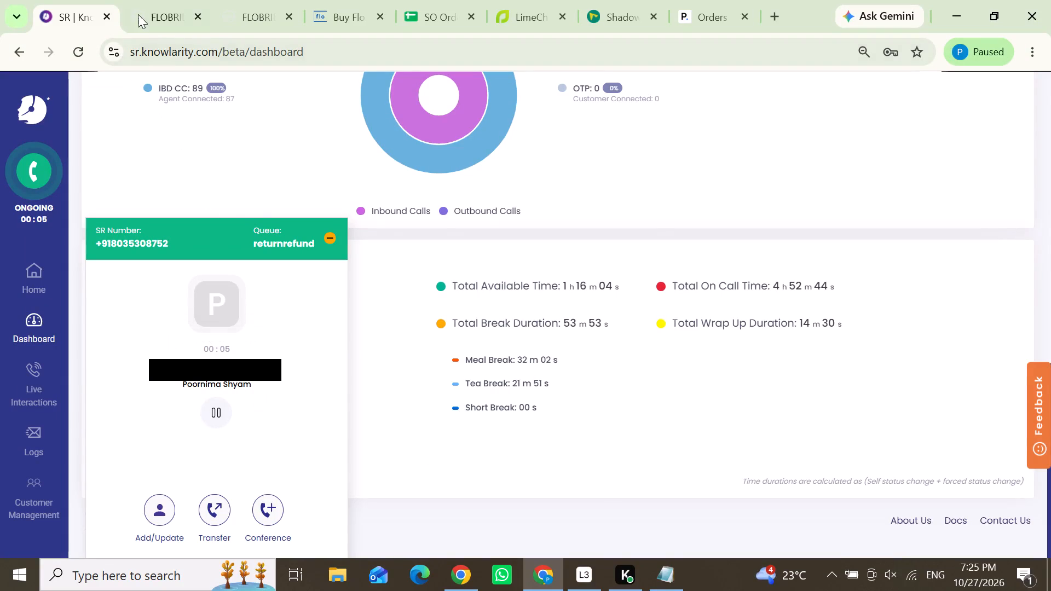
click(138, 14)
key(ctrl+v)
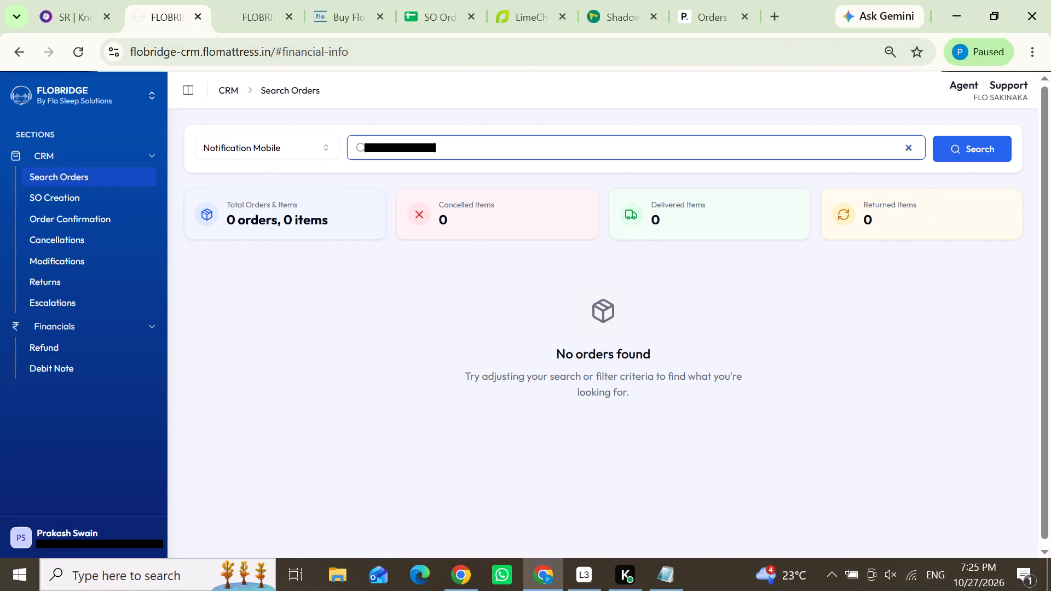
drag(386, 149, 378, 147)
key(BackSpace)
key(BackSpace)
click(960, 155)
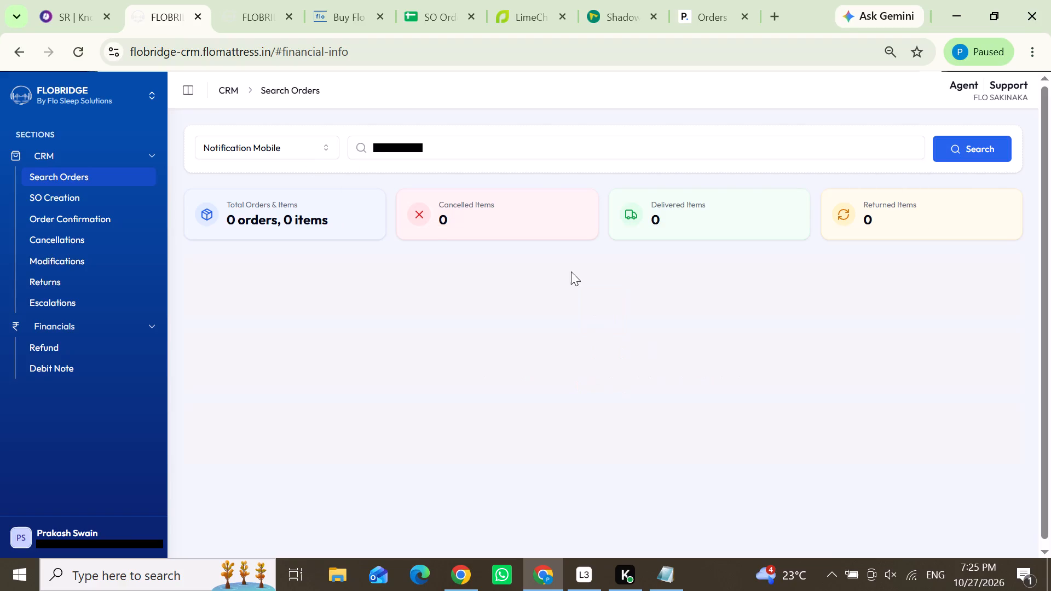
Return to the Knowlarity call and save the customer record with the Refund Status disposition.
click(78, 0)
click(162, 501)
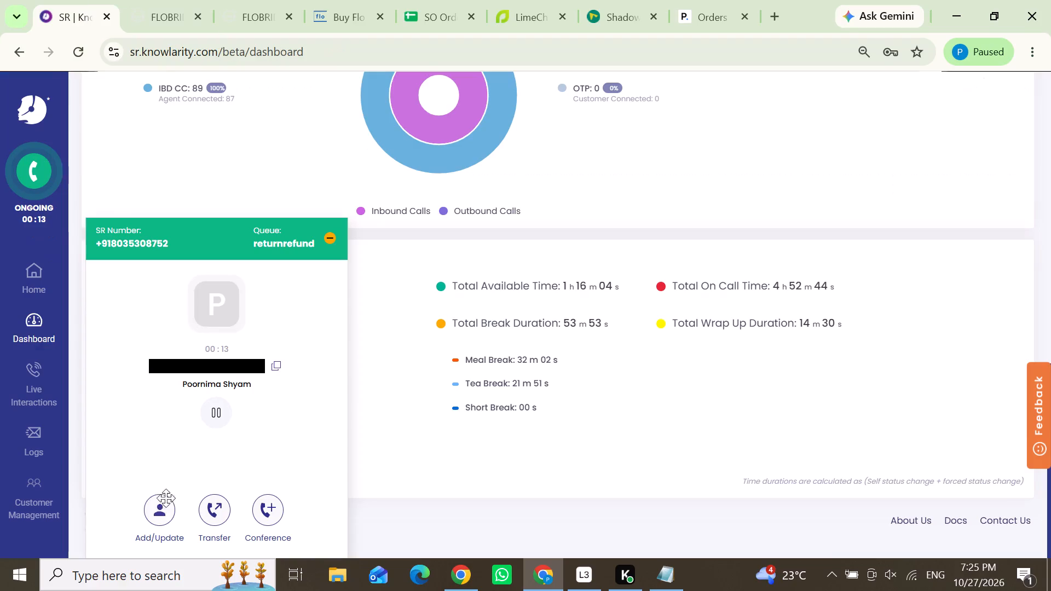
scroll(217, 380, down, 2)
scroll(194, 422, down, 1)
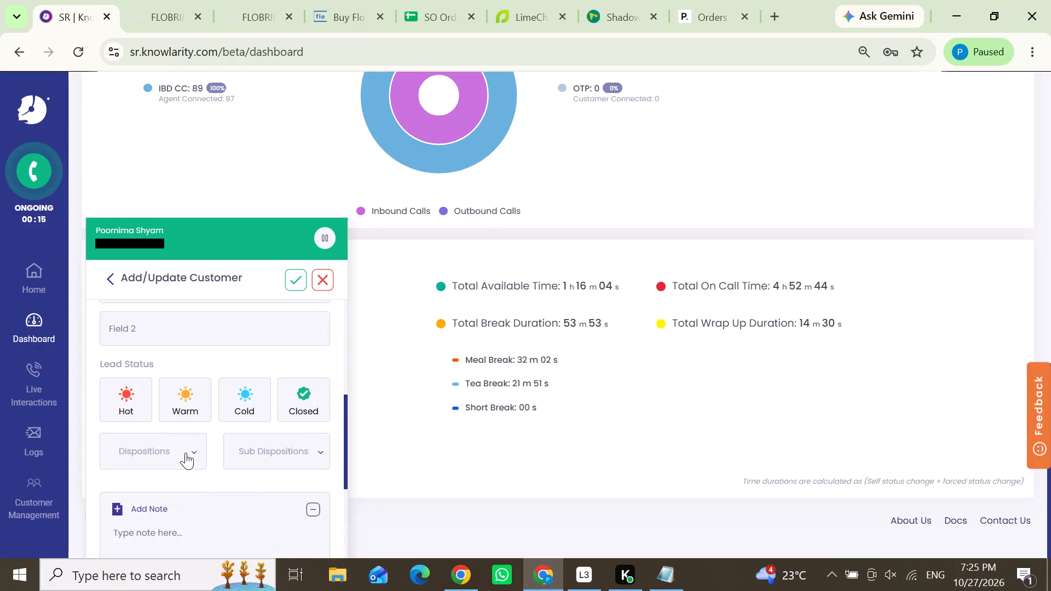
click(186, 453)
click(161, 511)
click(293, 284)
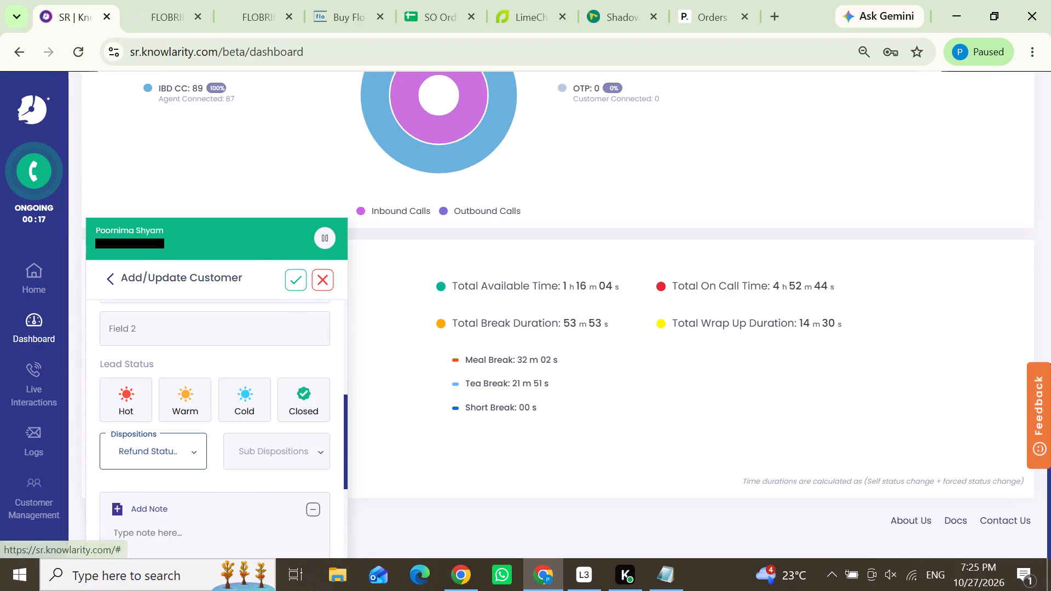
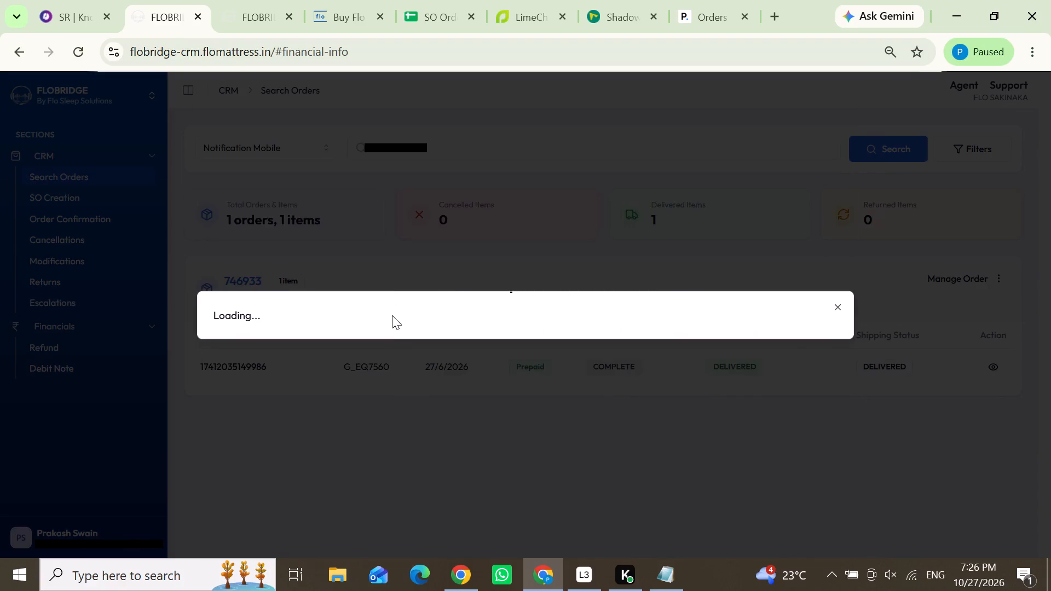
scroll(419, 468, down, 3)
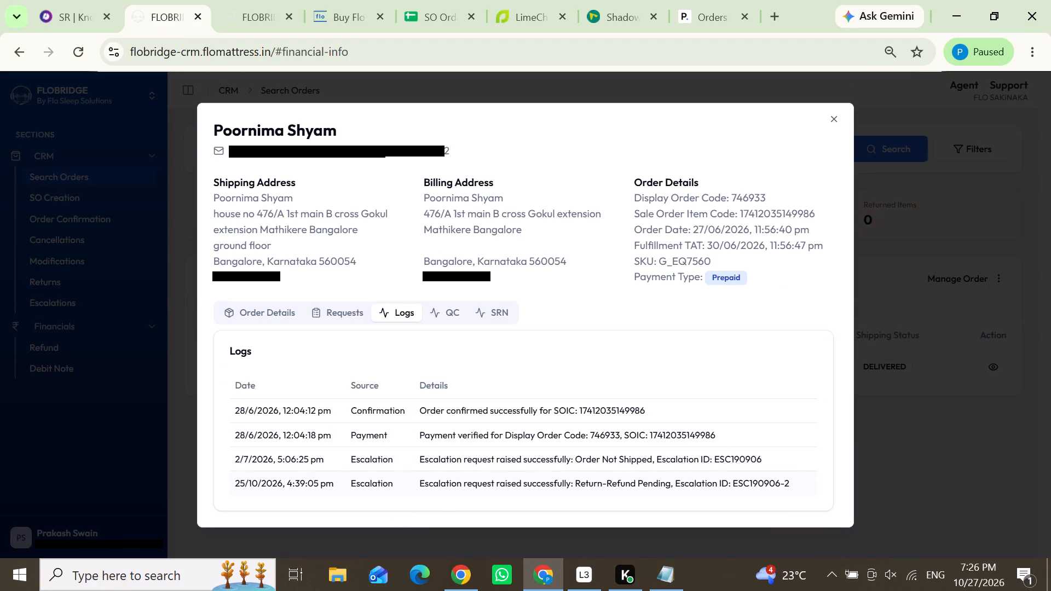
click(947, 450)
click(243, 278)
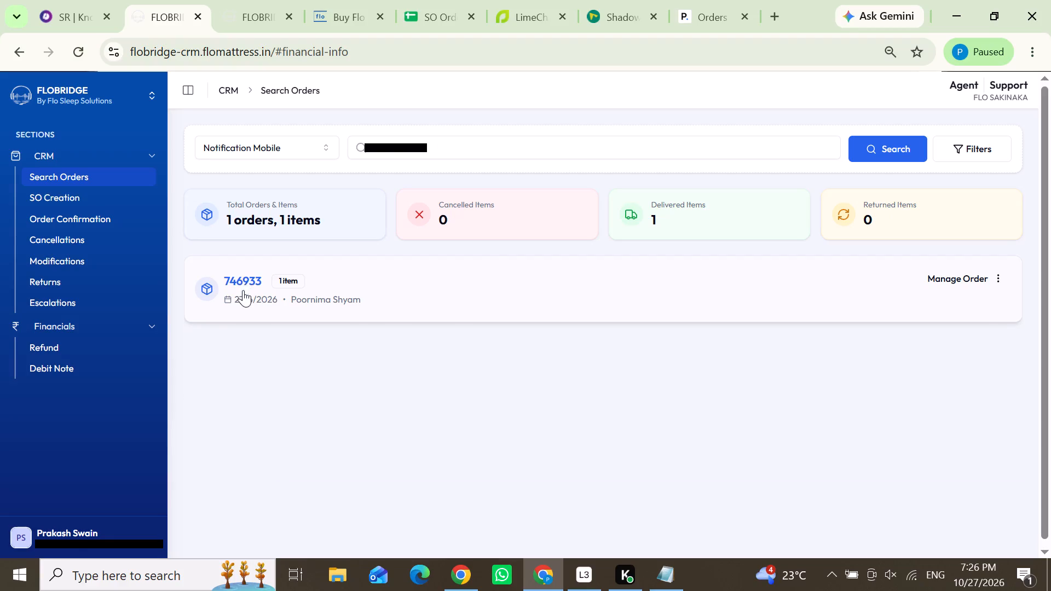
double_click(240, 279)
key(ctrl+c)
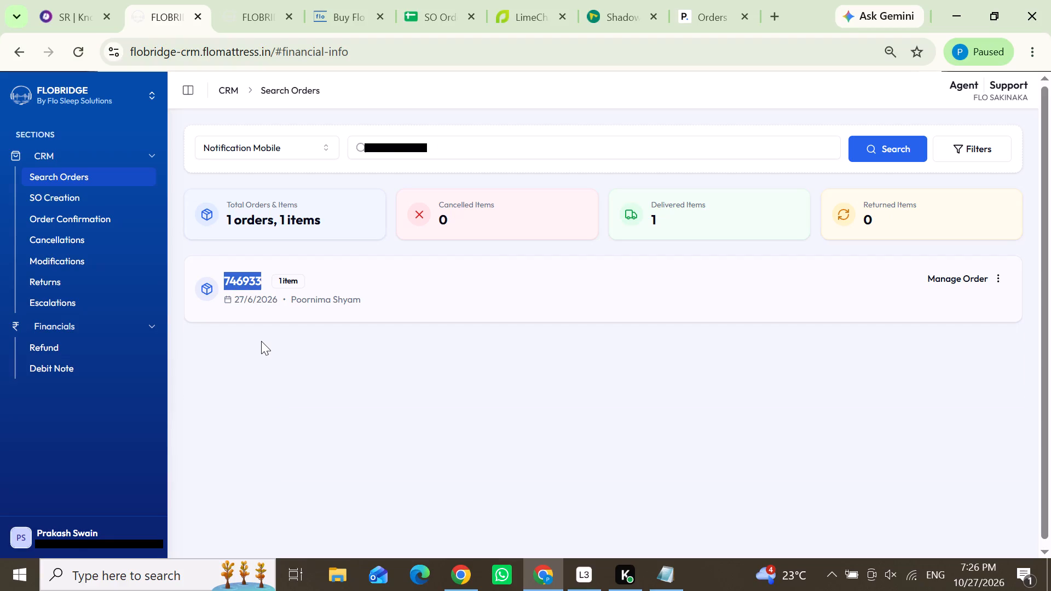
click(511, 292)
click(987, 367)
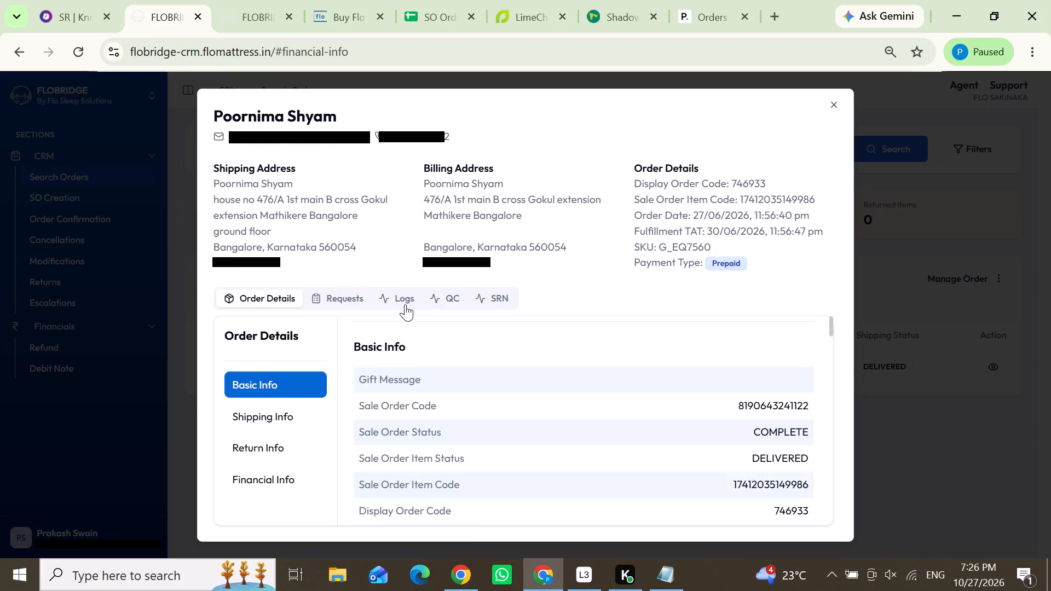
click(407, 300)
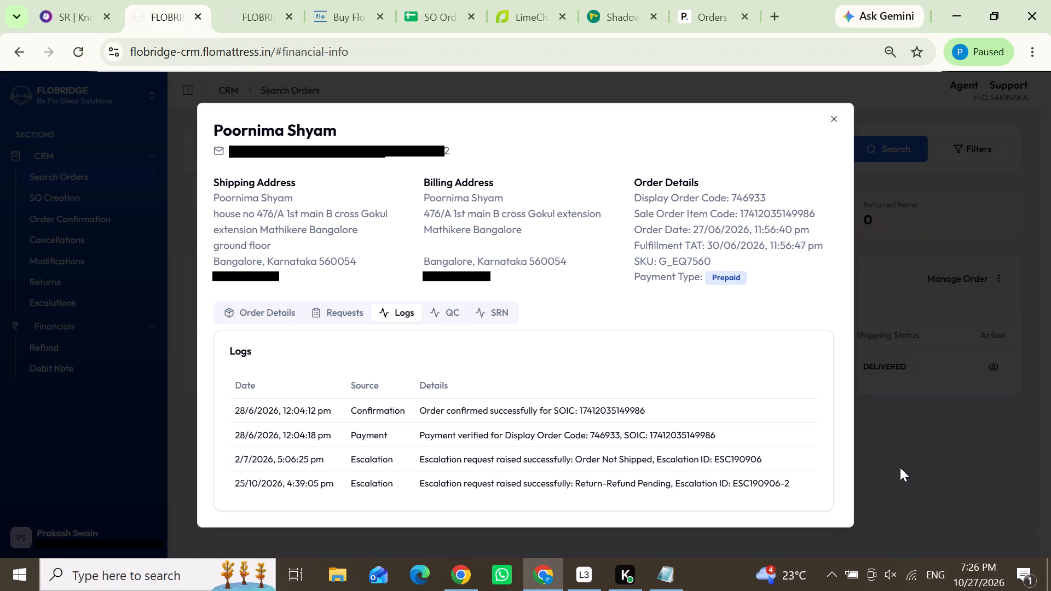
click(867, 447)
drag(265, 279, 185, 286)
key(ctrl+c)
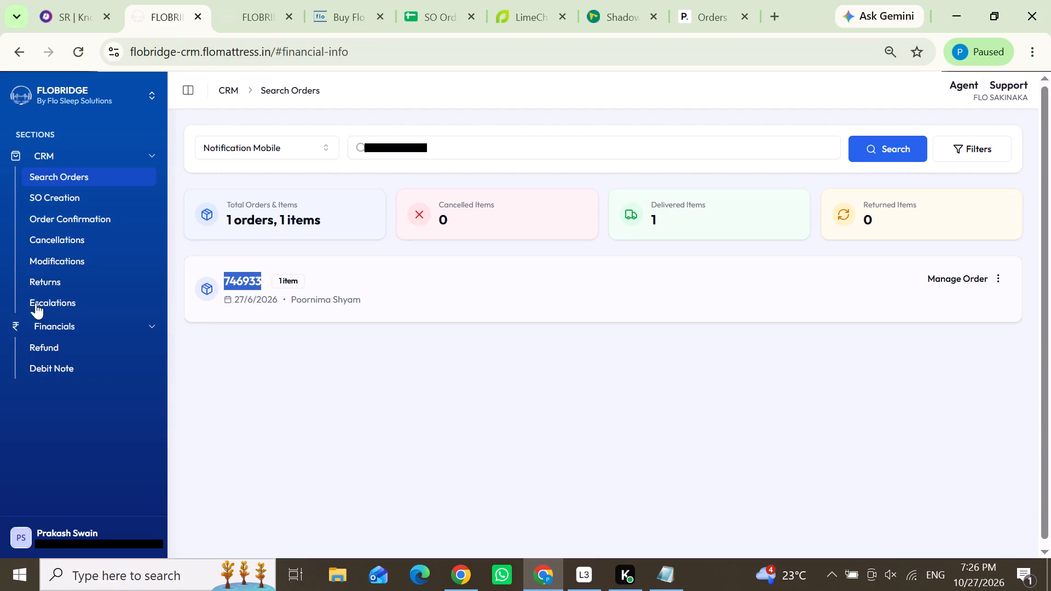
click(63, 281)
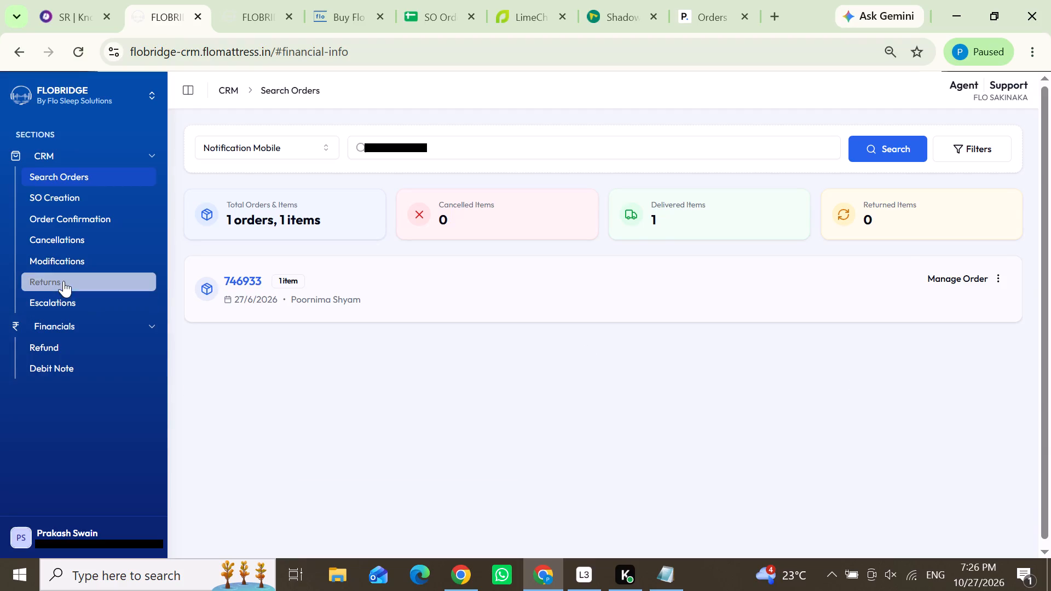
click(430, 294)
key(ctrl+v)
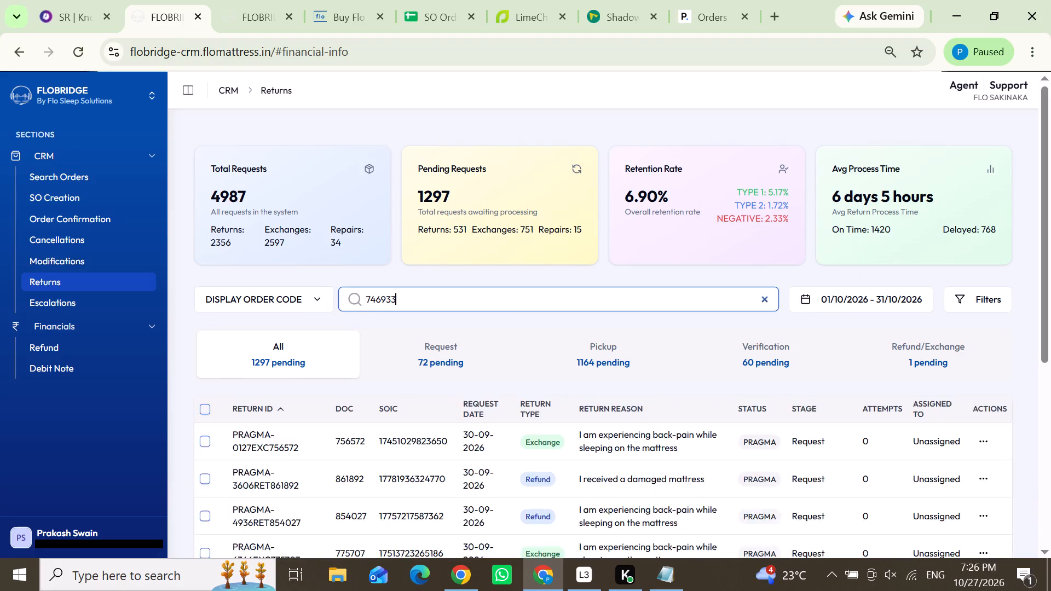
key(Return)
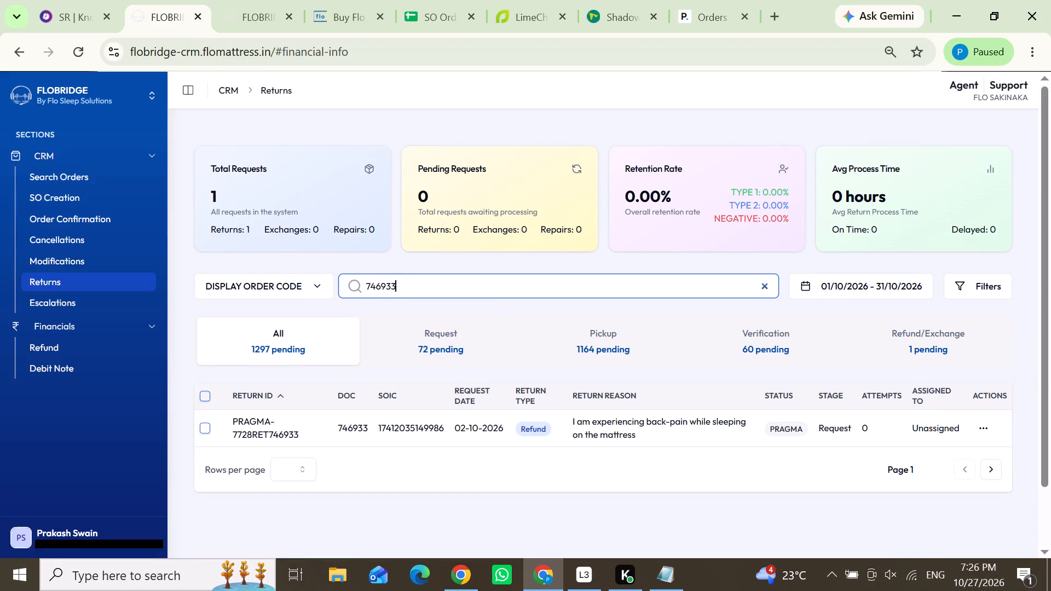
click(983, 427)
click(945, 469)
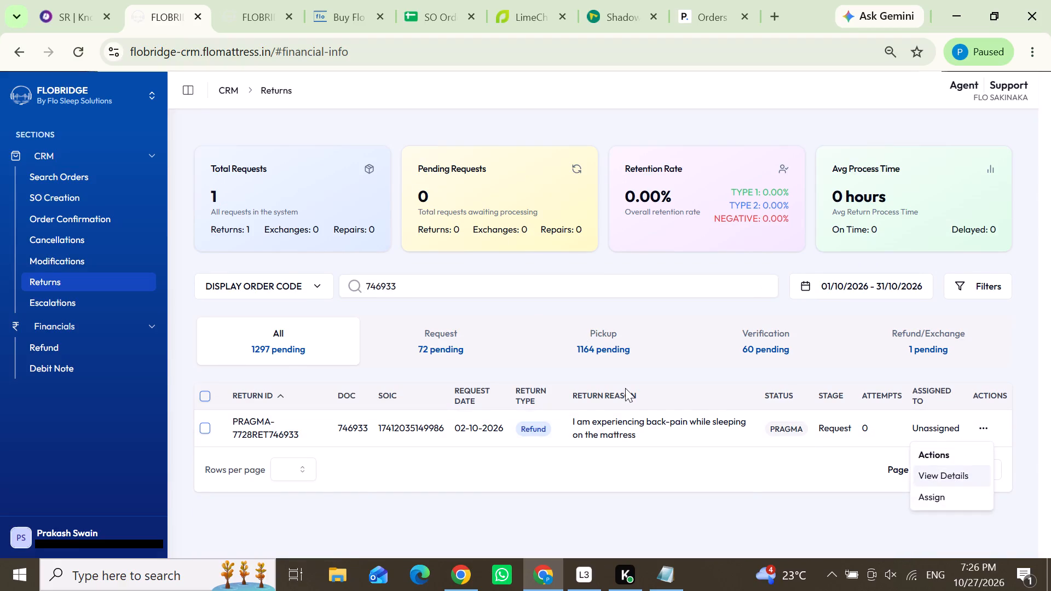
scroll(576, 372, down, 3)
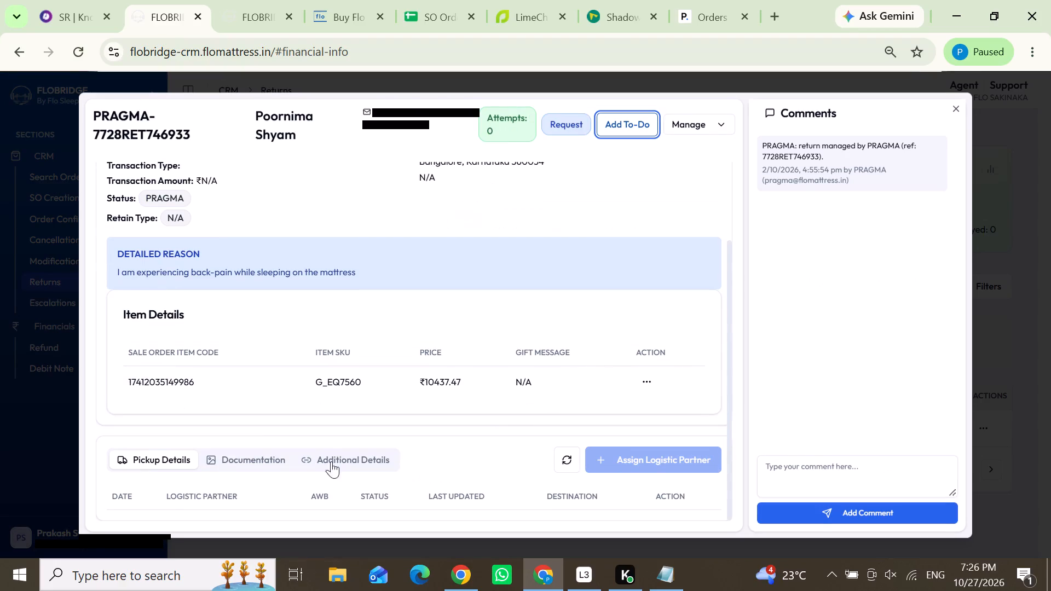
scroll(454, 381, up, 1)
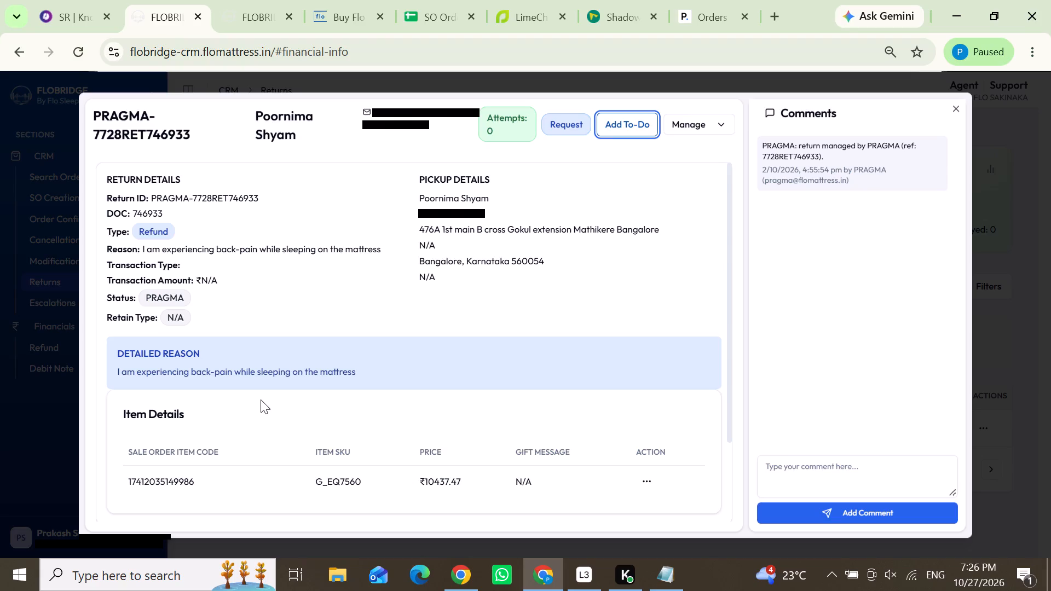
scroll(384, 288, up, 1)
scroll(382, 265, down, 3)
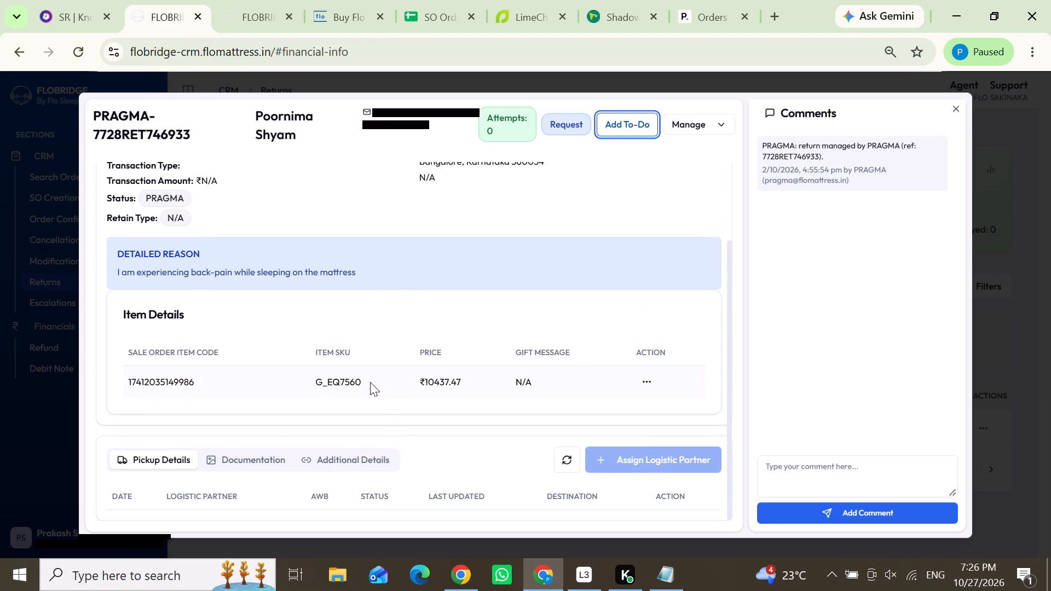
drag(370, 382, 327, 384)
click(343, 396)
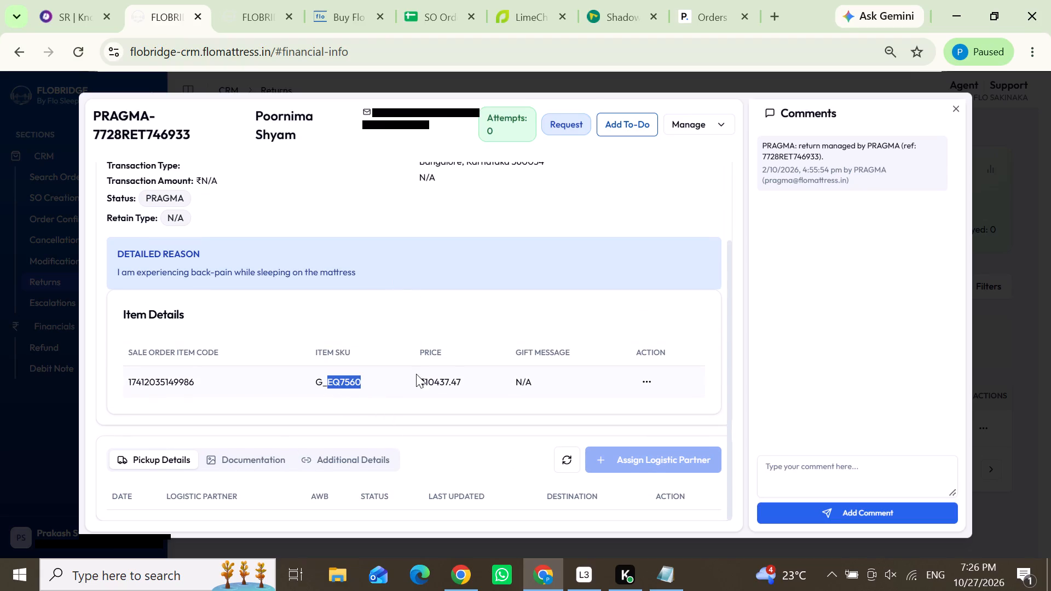
scroll(421, 370, up, 2)
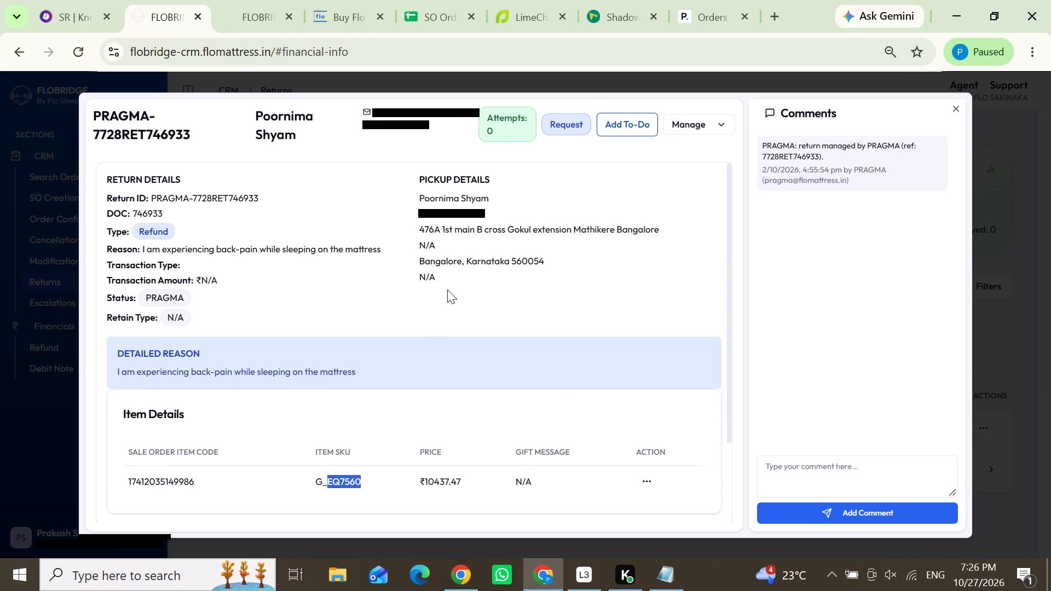
drag(384, 245, 339, 244)
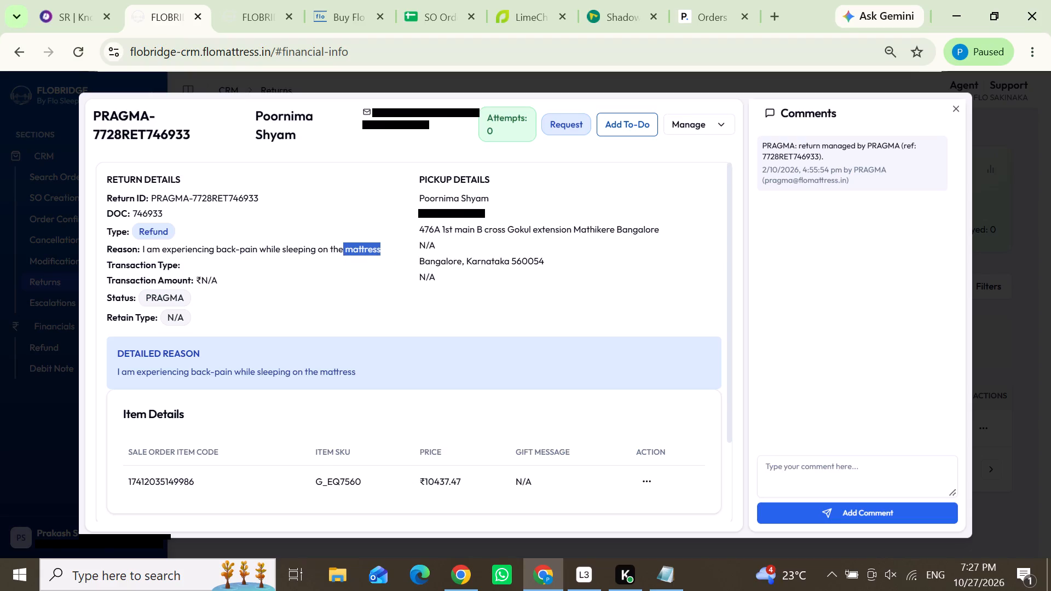
drag(339, 244, 143, 241)
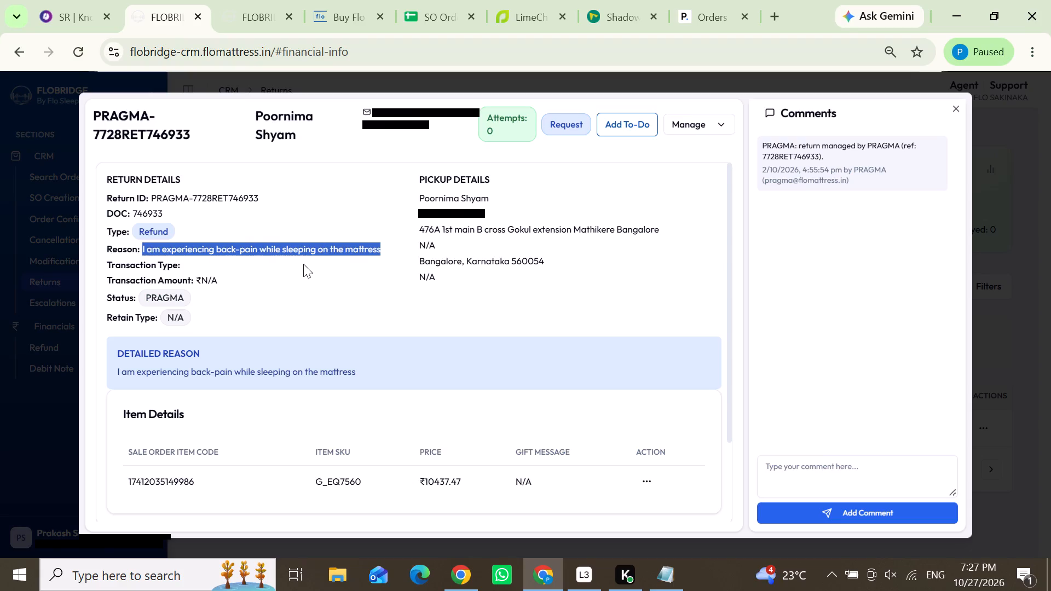
click(303, 264)
click(59, 259)
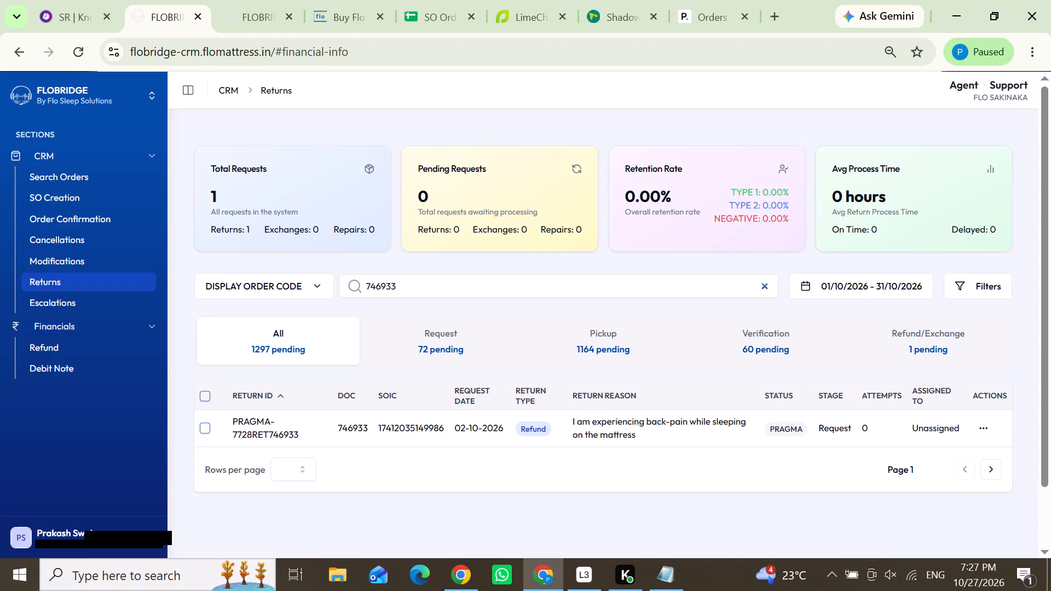
drag(426, 280, 320, 282)
key(ctrl+c)
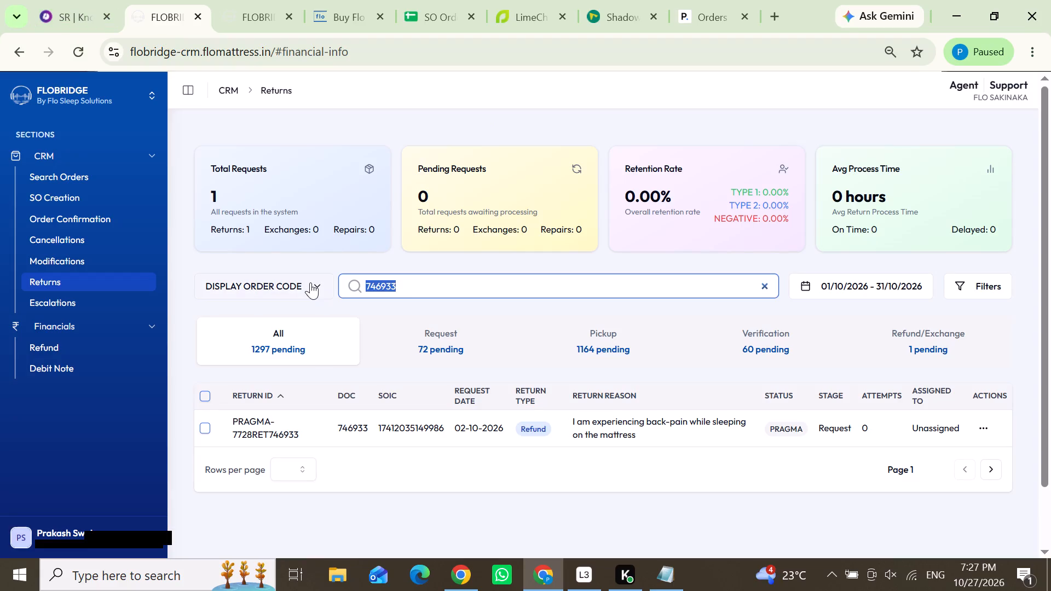
click(53, 302)
click(446, 339)
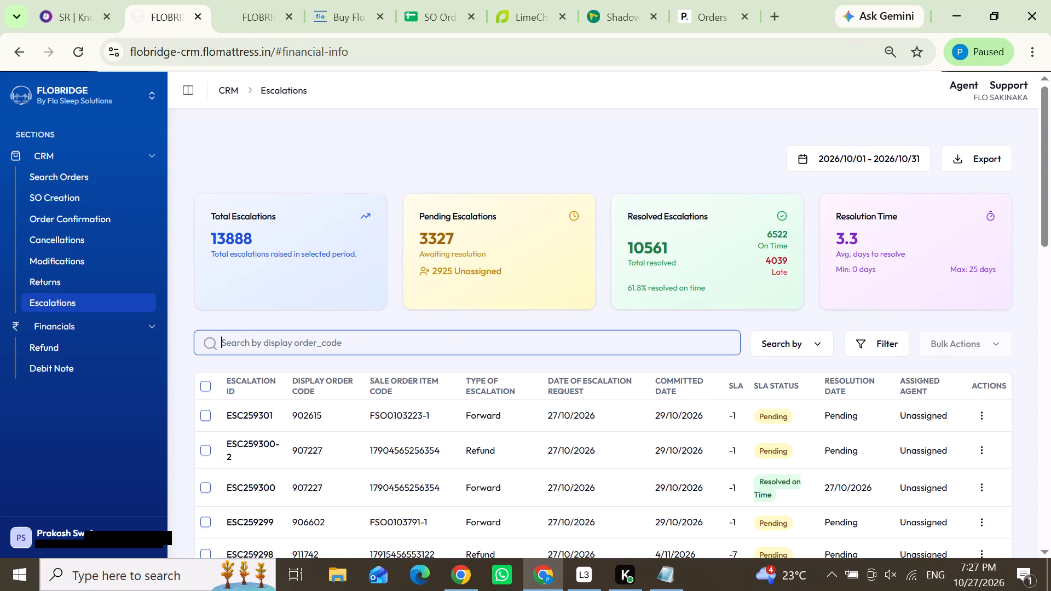
key(ctrl+v)
key(Return)
key(Return)
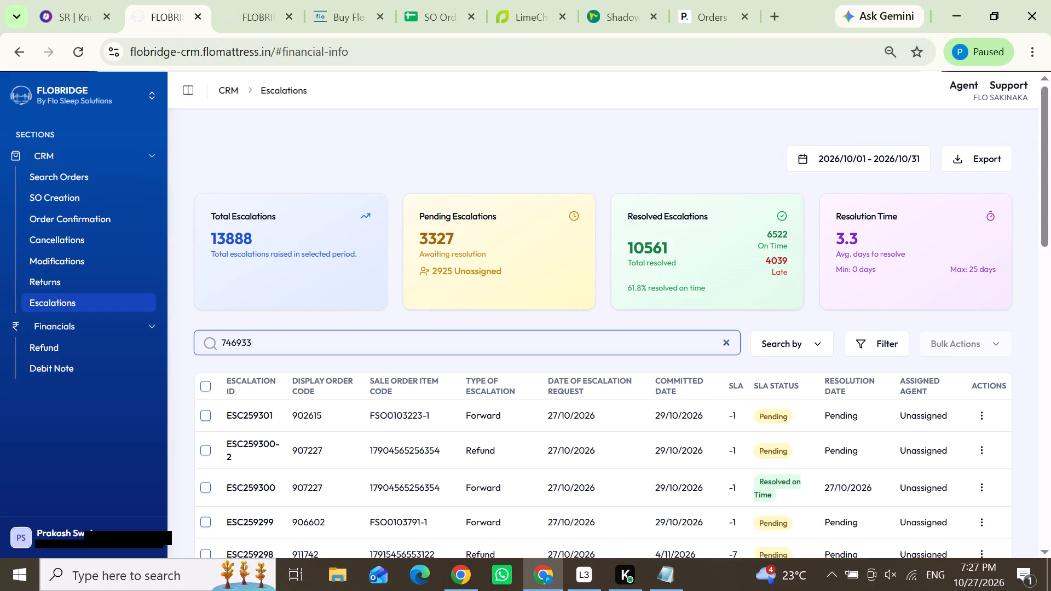
key(Return)
Submit the comment "Provided / Will do the refund in 5-7 business days Support Required: Yes / Prioritize the refund" on pending refund escalation ESC190906-2.
click(996, 416)
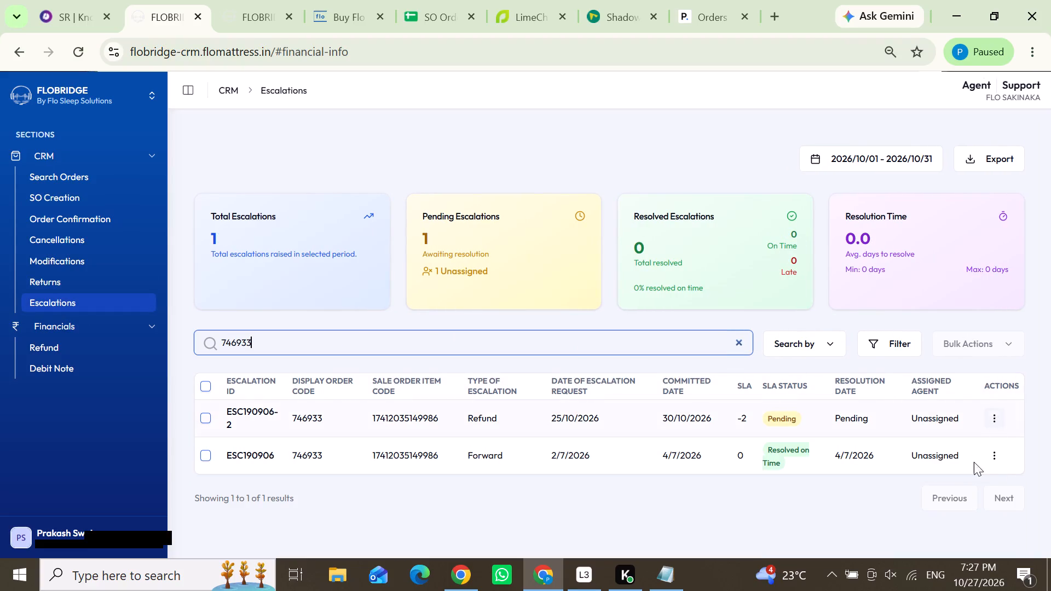
click(967, 471)
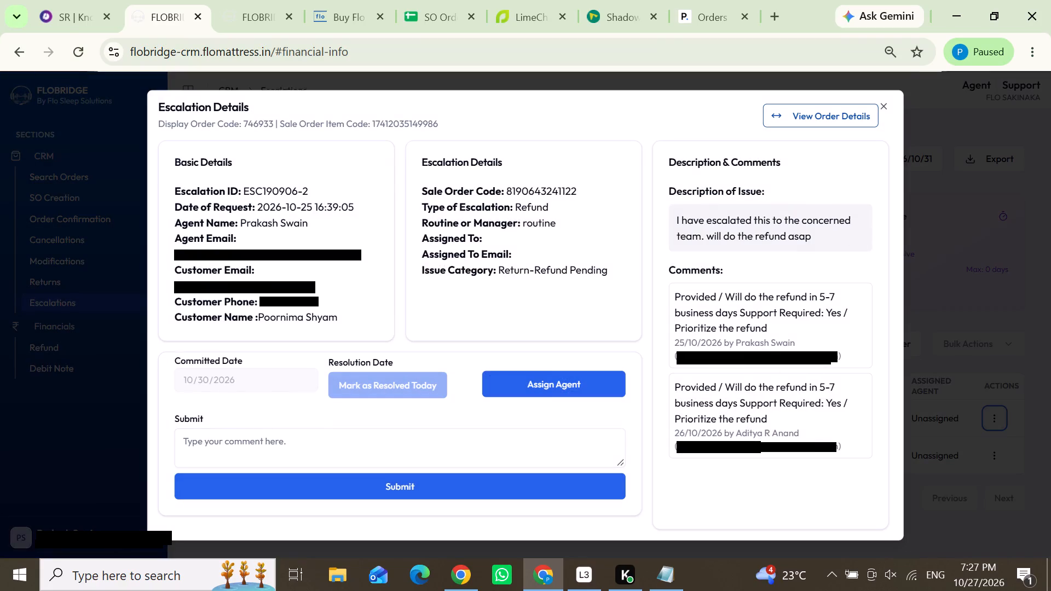
drag(677, 388, 783, 419)
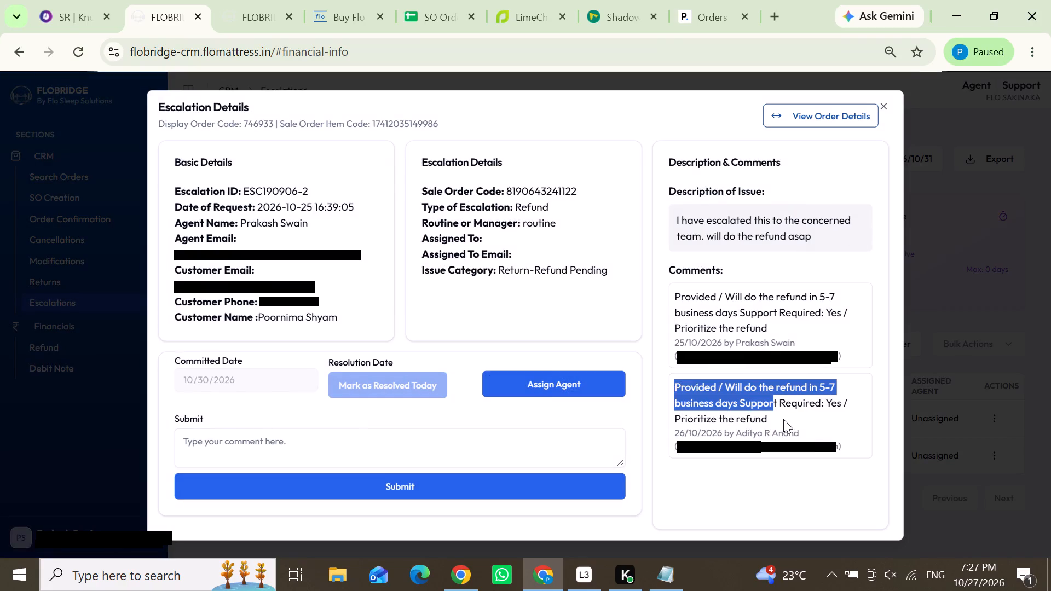
key(ctrl+c)
click(467, 437)
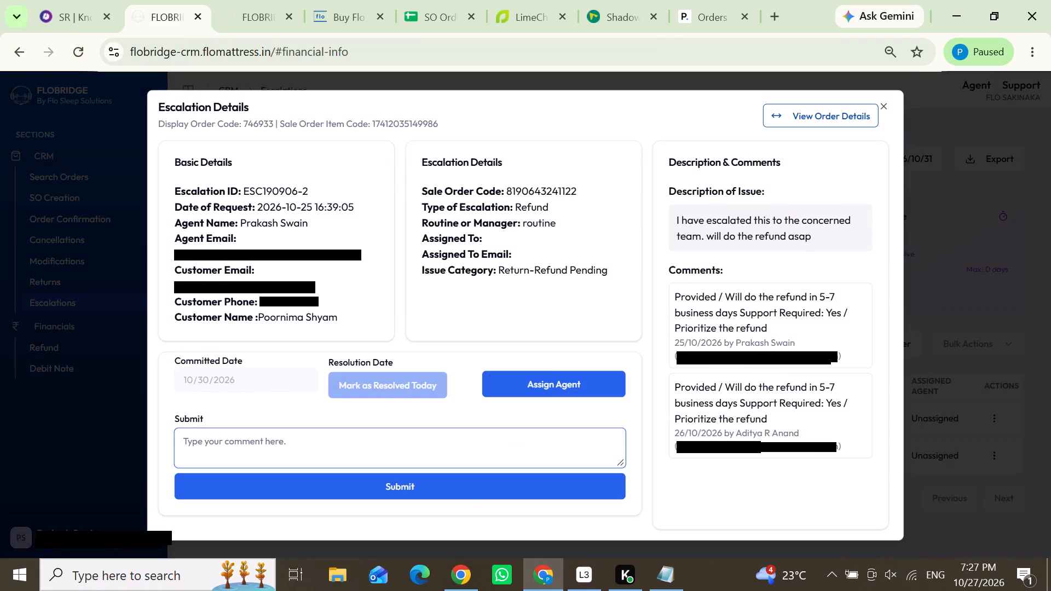
key(ctrl+v)
click(455, 490)
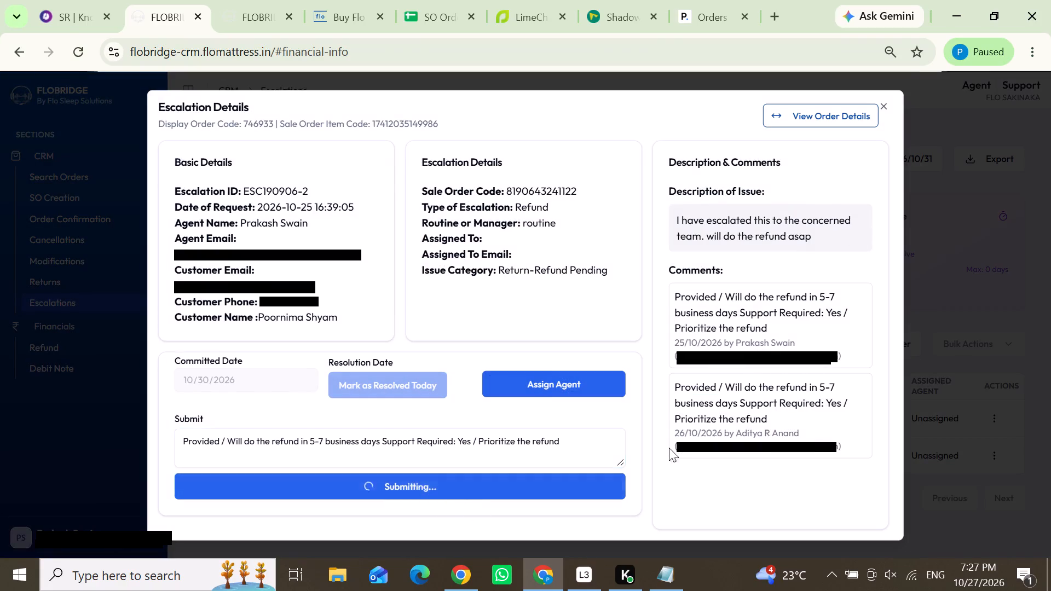
drag(268, 347, 222, 344)
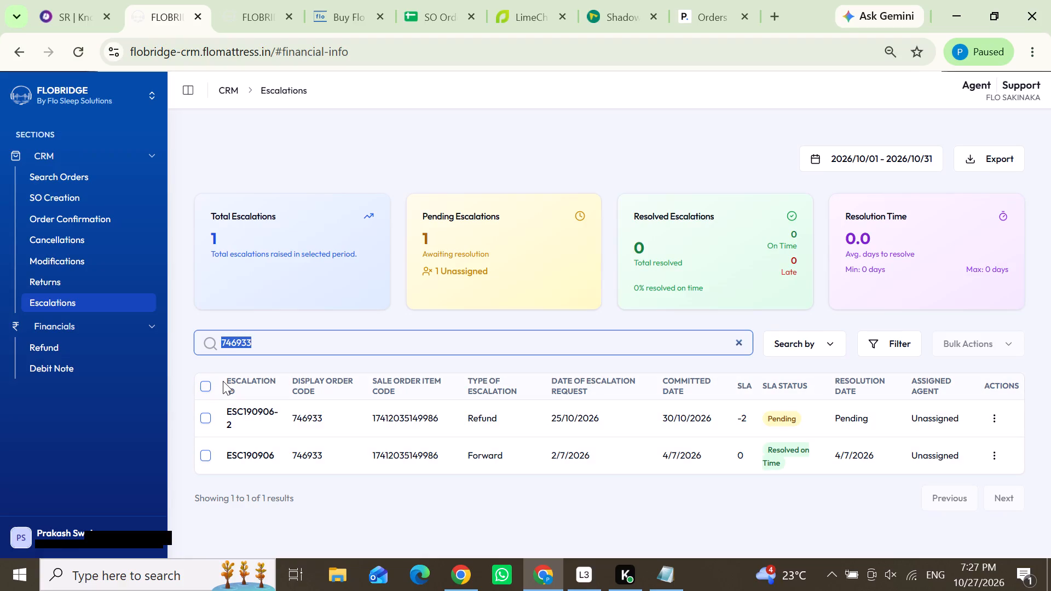
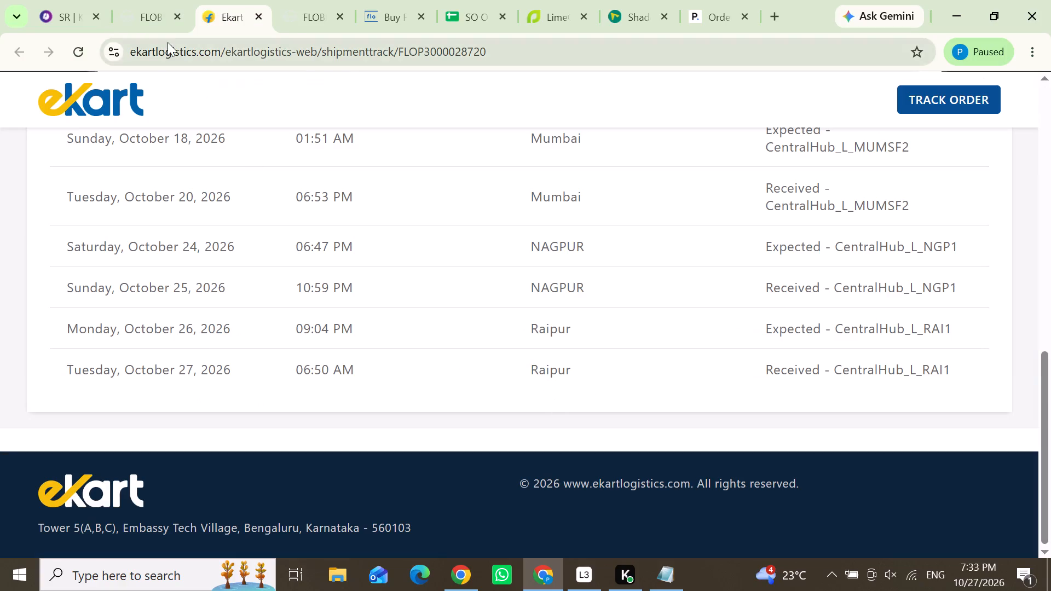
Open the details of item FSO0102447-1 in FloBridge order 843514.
click(147, 19)
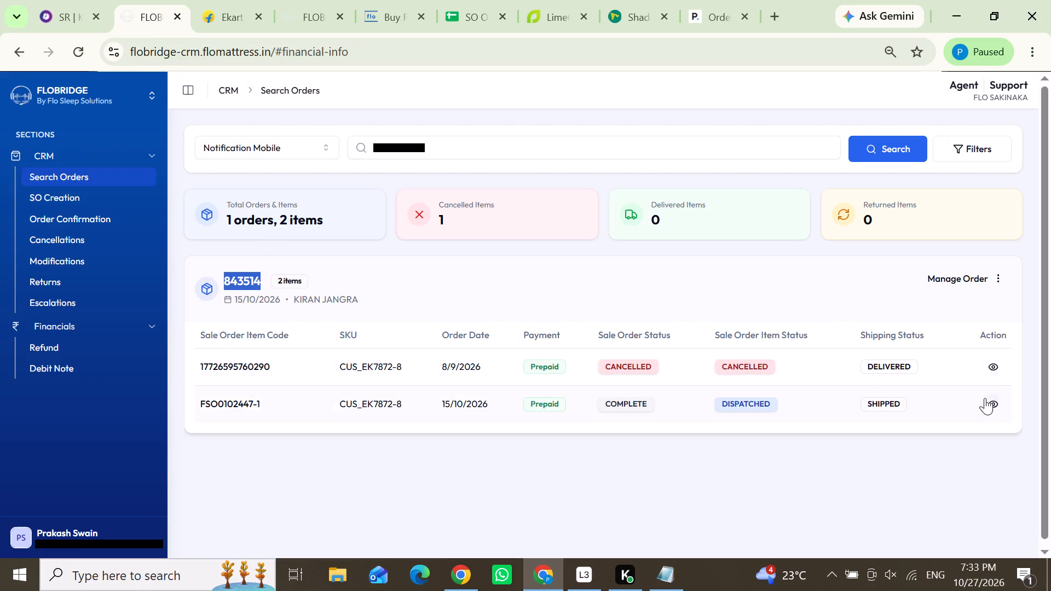
click(985, 398)
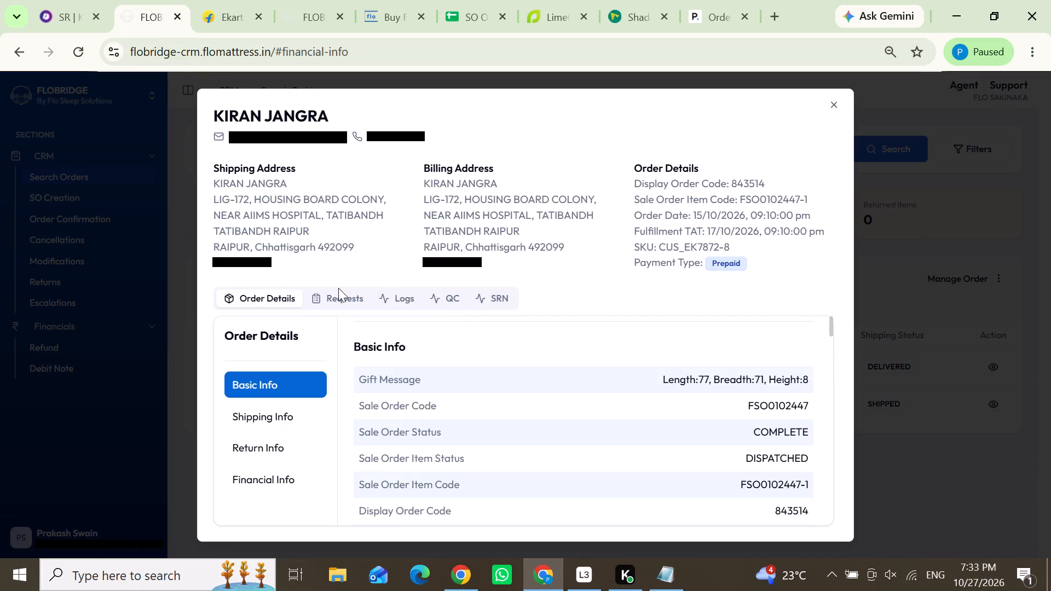
Examine the Ekart tracking page for the last hub scan time, current status and expected delivery date.
click(219, 17)
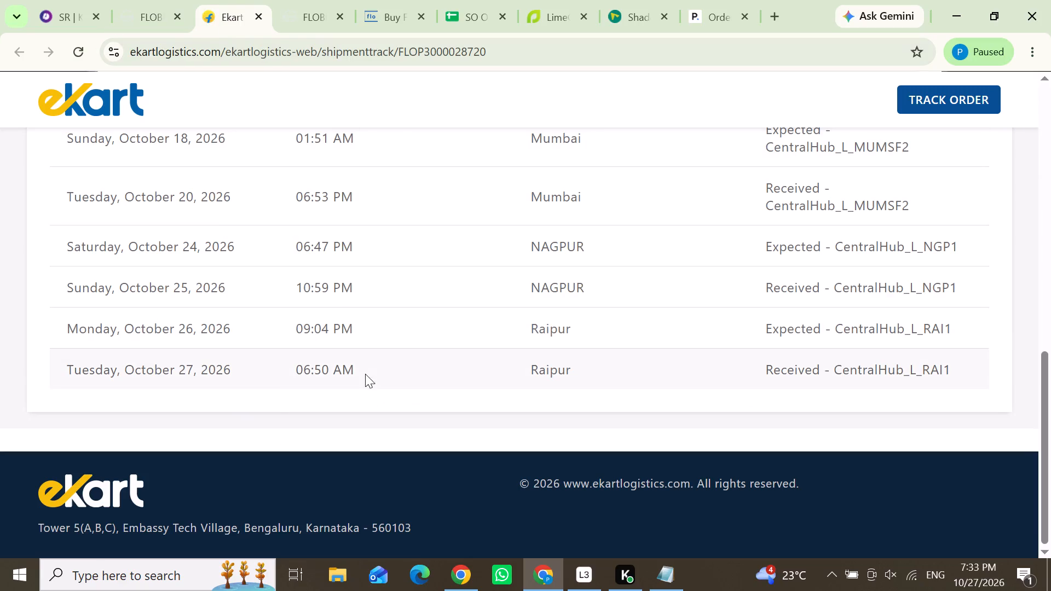
drag(365, 374, 267, 372)
click(267, 410)
drag(293, 370, 361, 371)
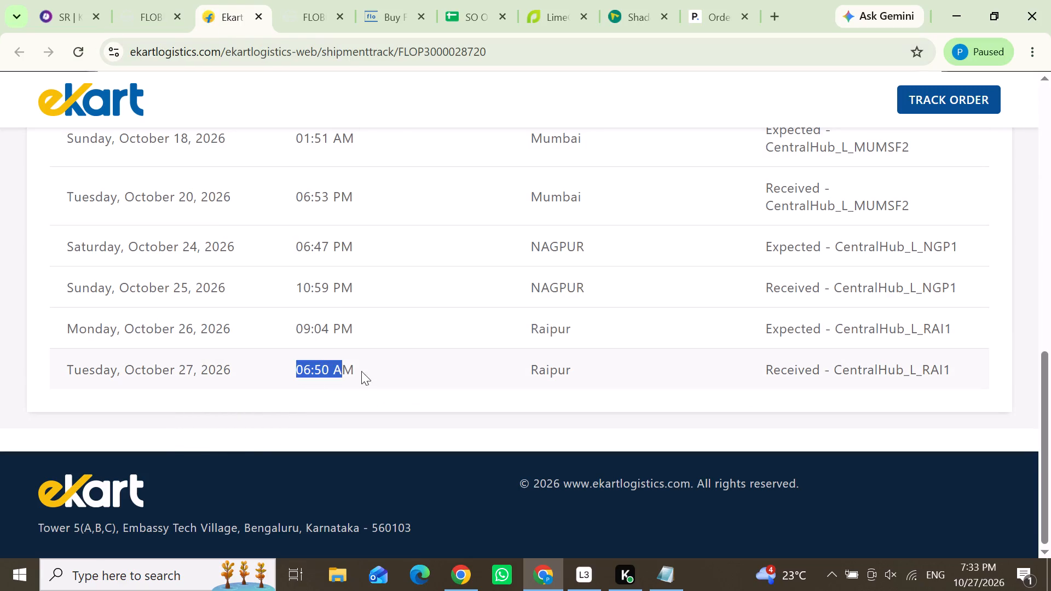
drag(361, 371, 311, 372)
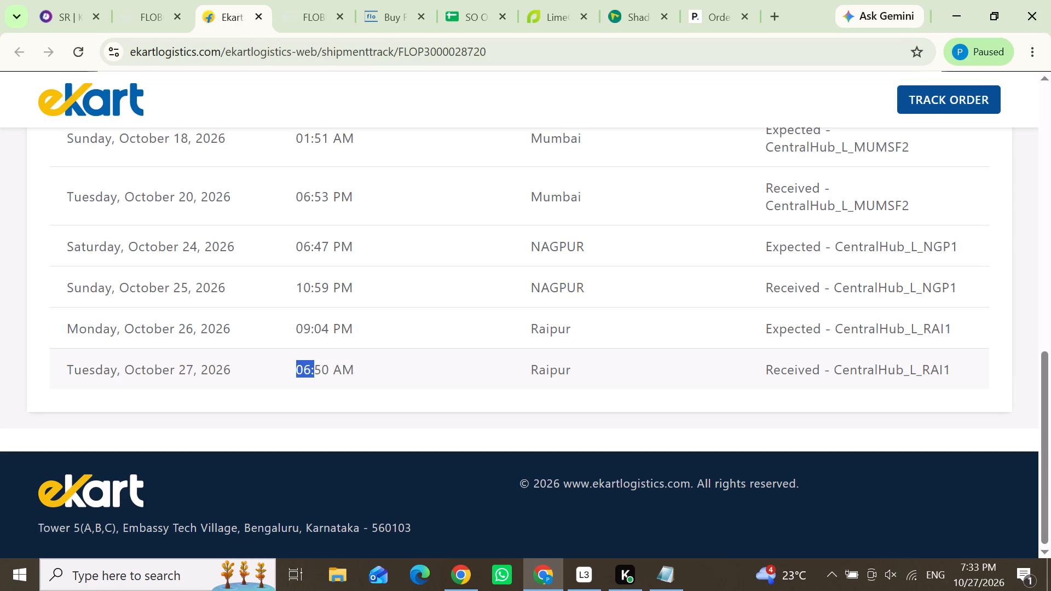
drag(311, 372, 267, 368)
drag(1050, 427, 1050, 313)
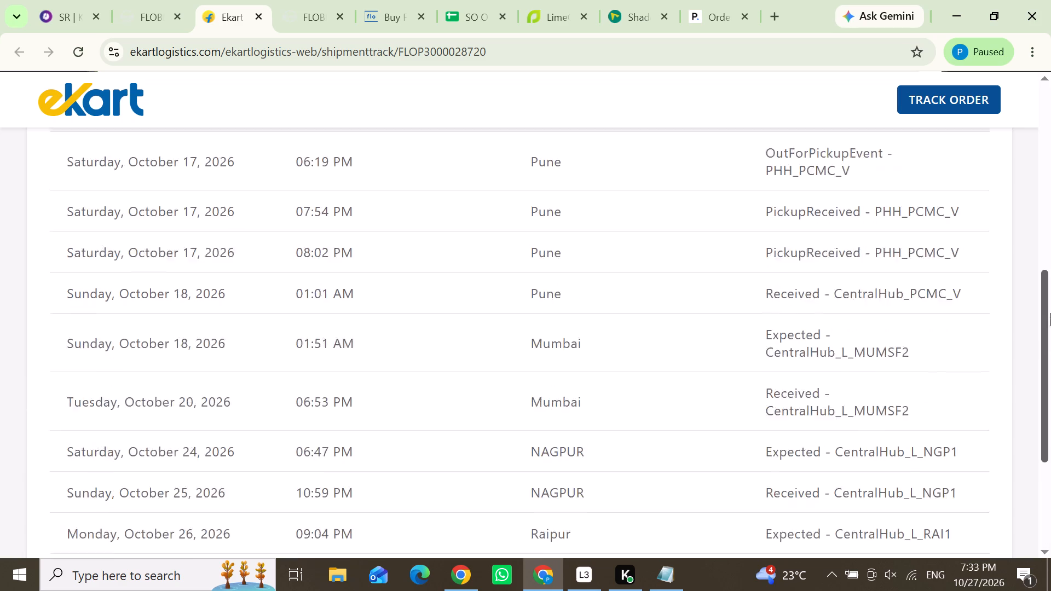
drag(1050, 313, 1050, 184)
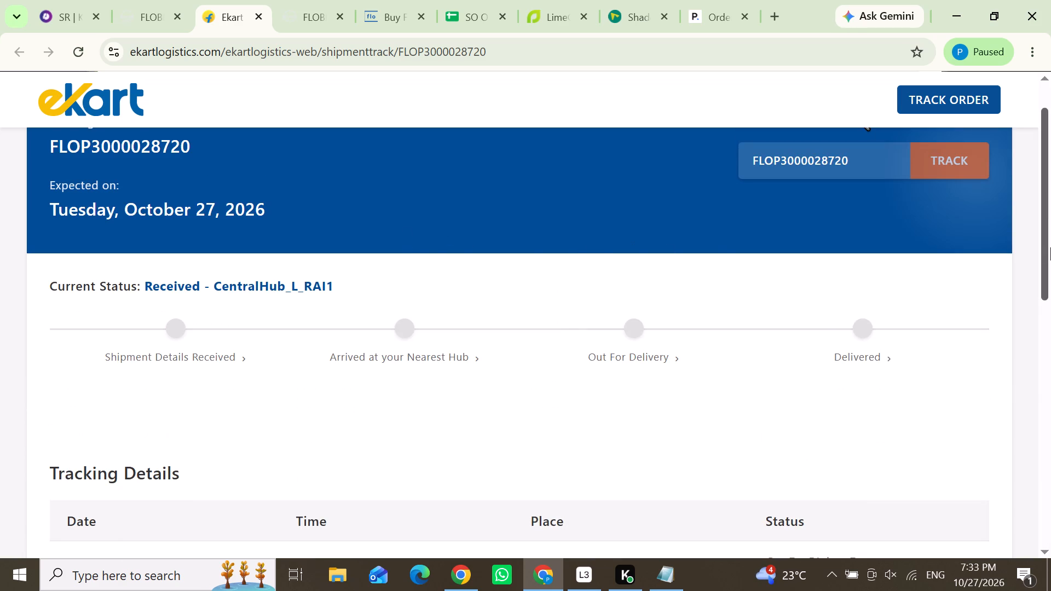
drag(1050, 247, 1050, 522)
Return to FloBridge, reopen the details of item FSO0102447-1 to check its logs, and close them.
click(124, 0)
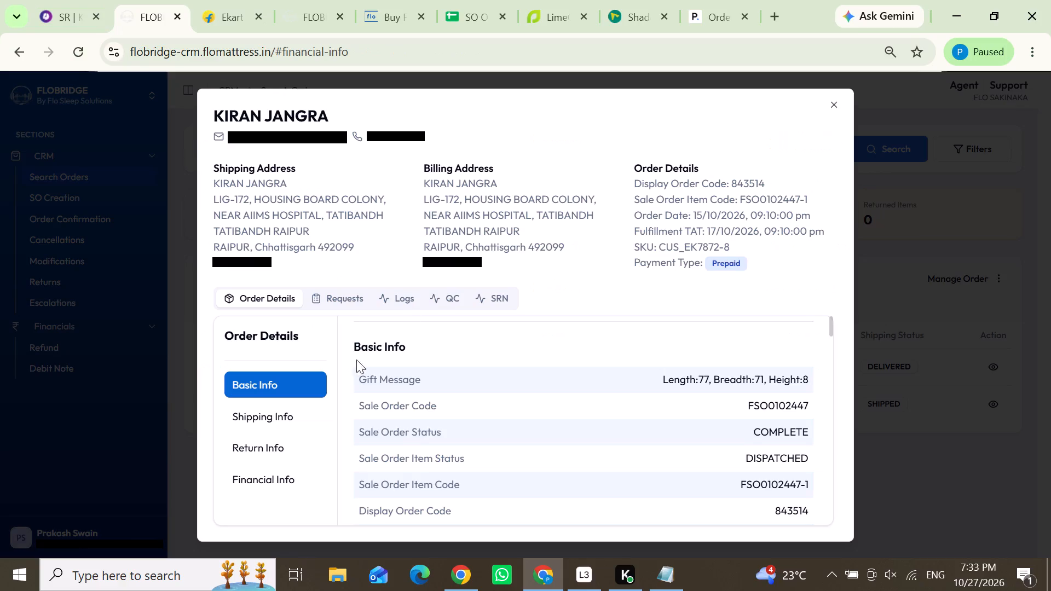
click(184, 358)
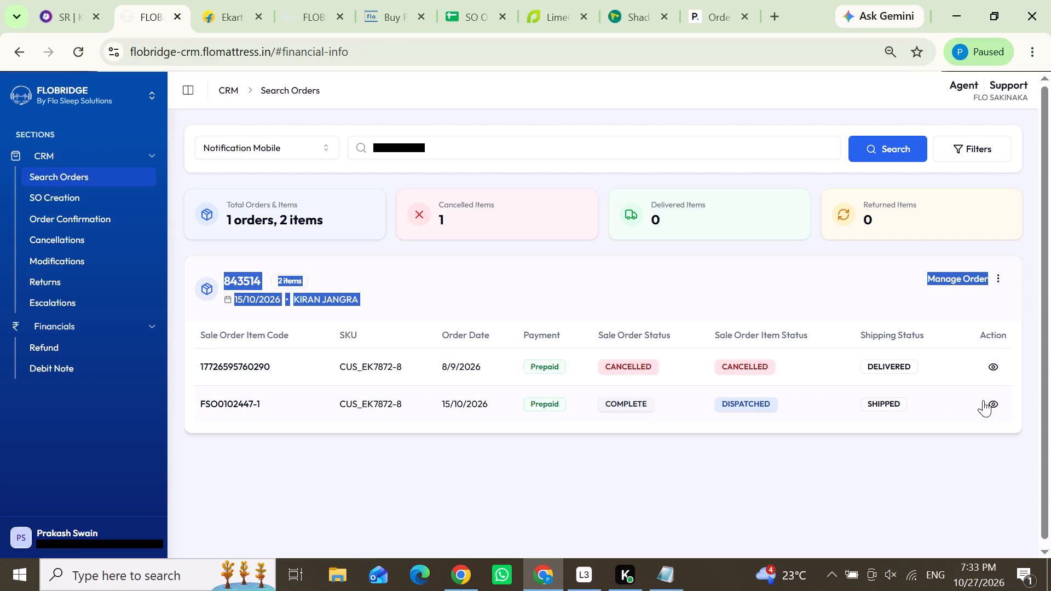
click(986, 400)
click(406, 300)
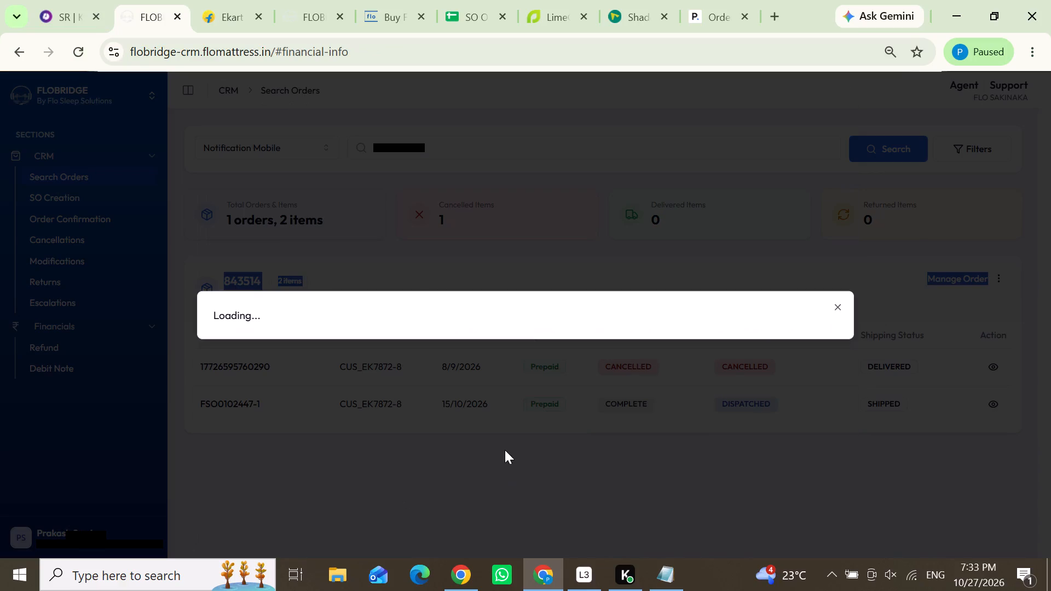
click(296, 530)
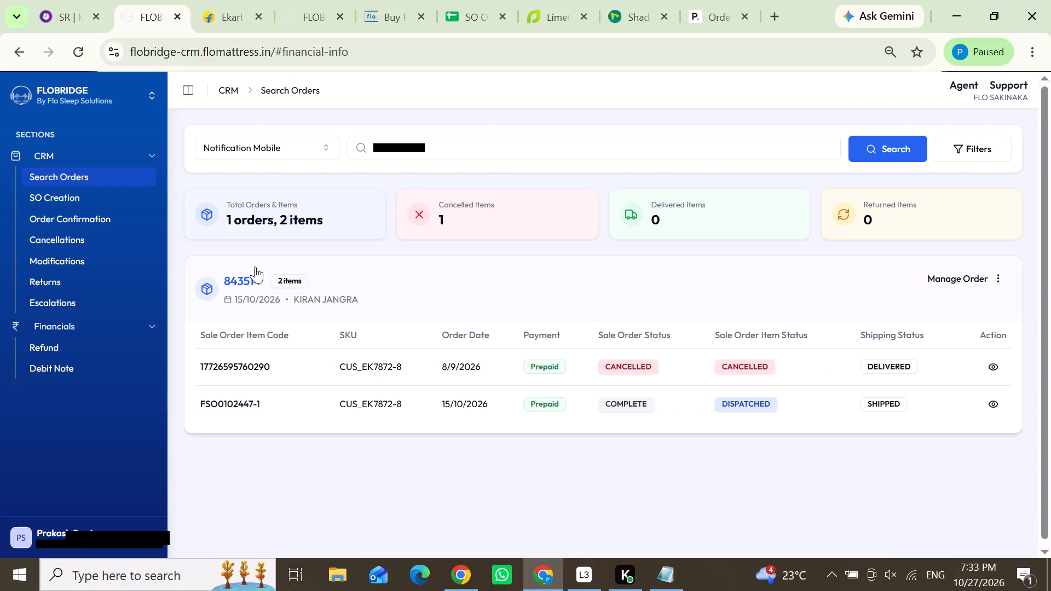
drag(262, 276, 214, 278)
key(ctrl+c)
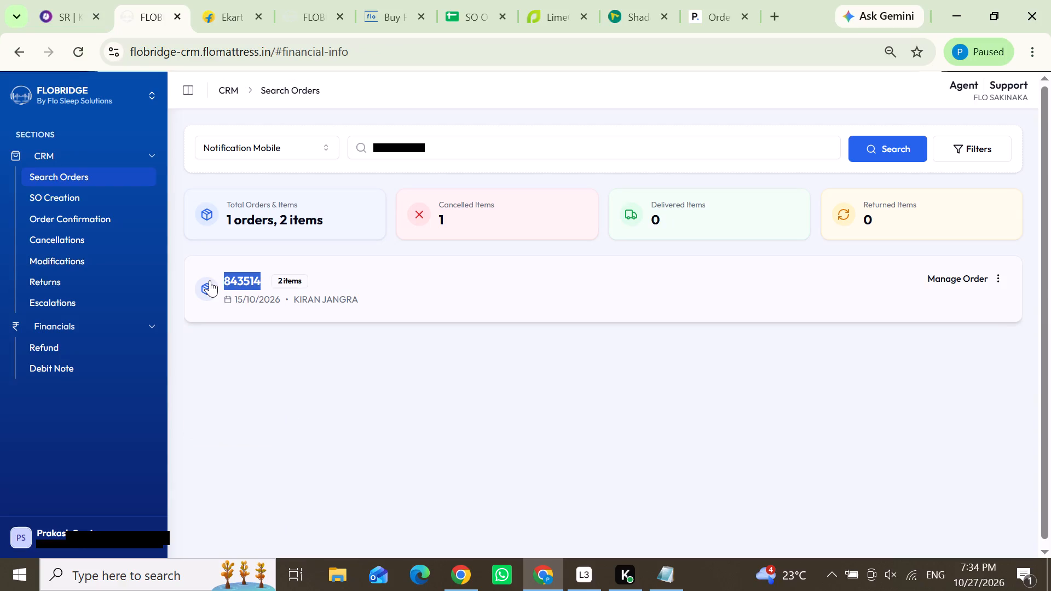
click(76, 297)
click(339, 346)
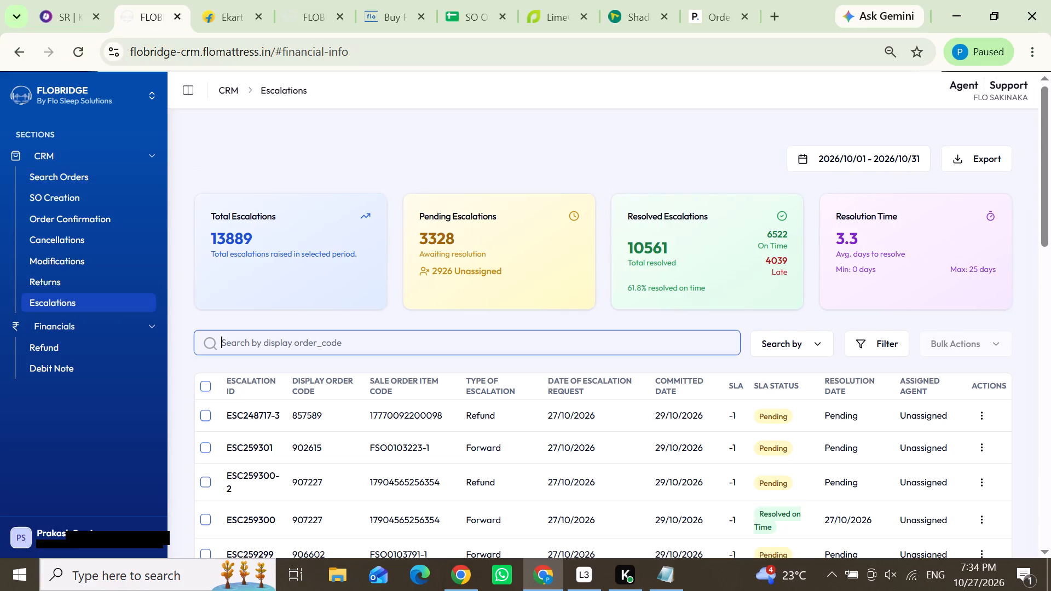
key(ctrl+v)
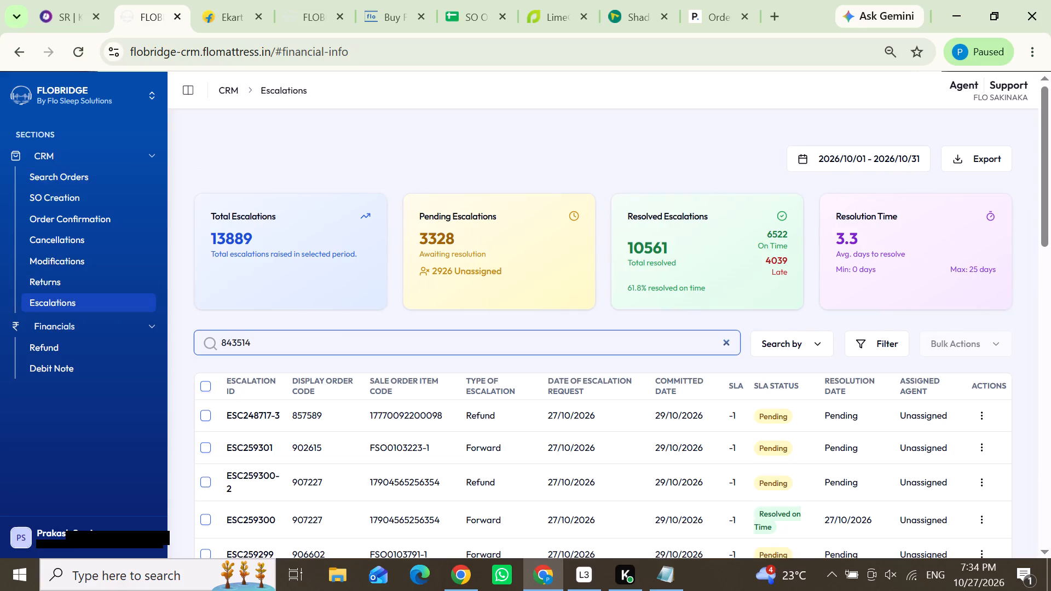
key(Return)
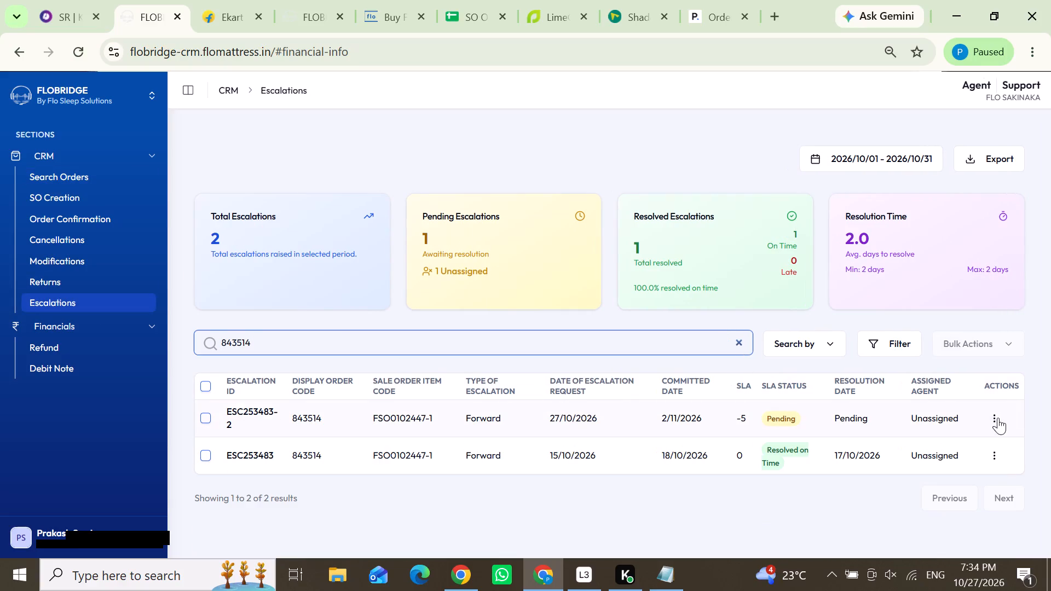
click(999, 418)
click(953, 463)
drag(677, 279, 732, 294)
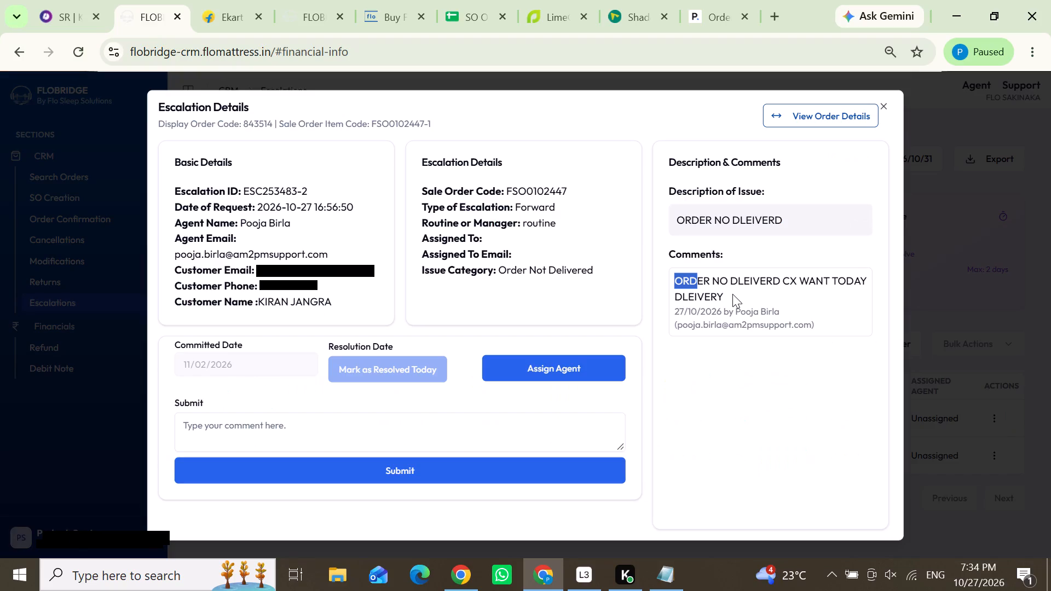
drag(732, 294, 735, 298)
key(ctrl+c)
drag(374, 416, 369, 423)
key(ctrl+v)
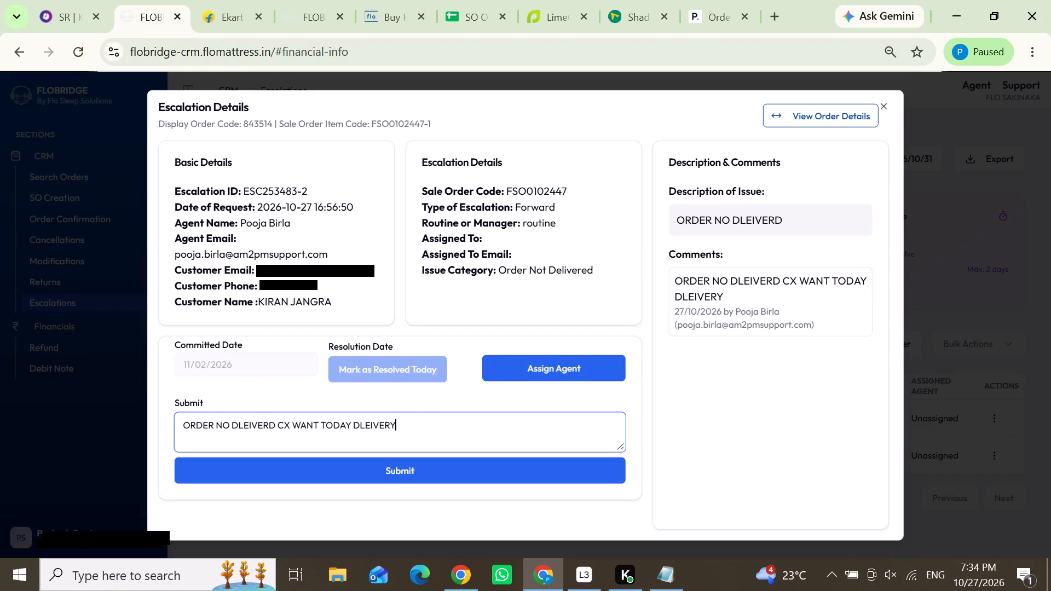
click(384, 472)
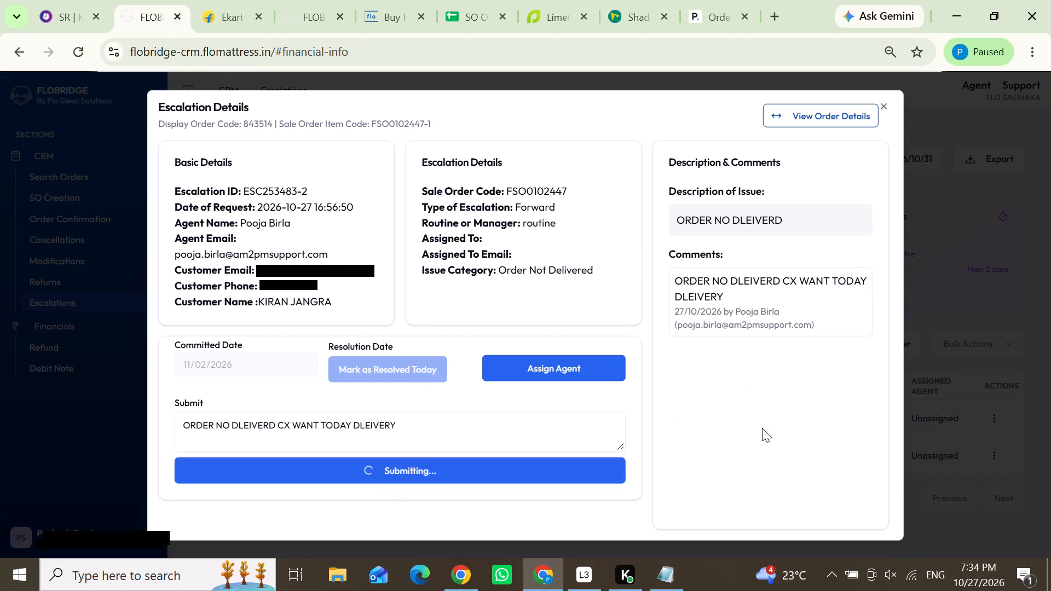
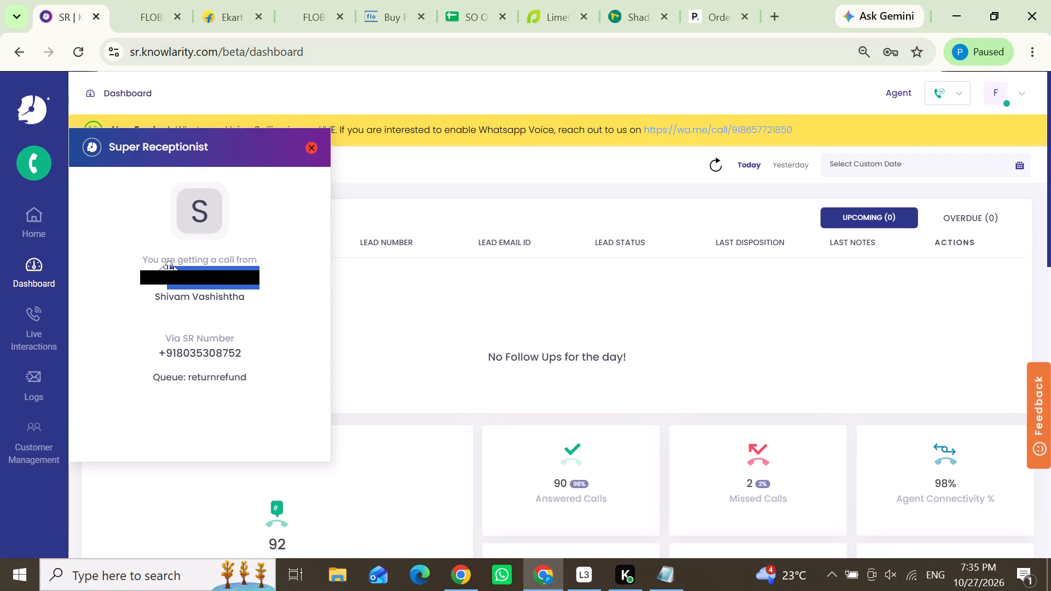
Switch to FloBridge and search the orders by notification mobile using the incoming caller's number.
click(143, 0)
click(89, 179)
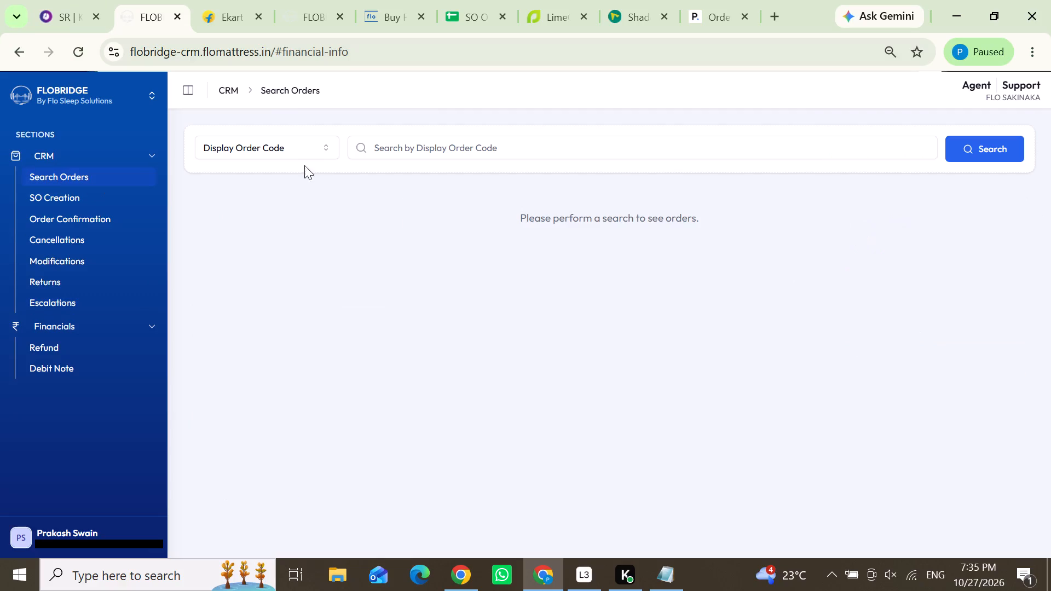
click(318, 153)
click(303, 191)
key(ctrl+v)
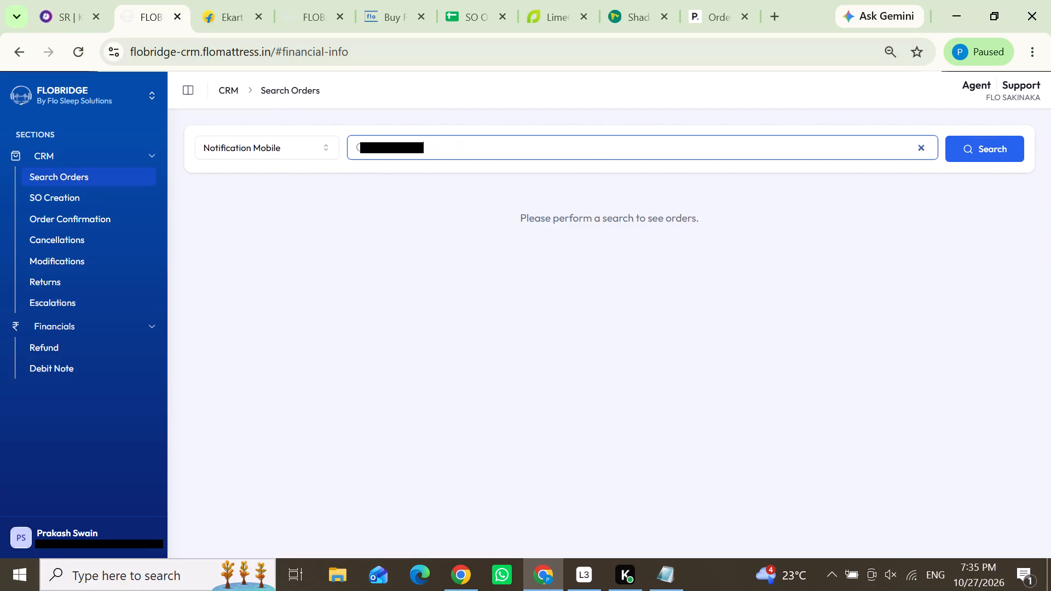
click(1008, 157)
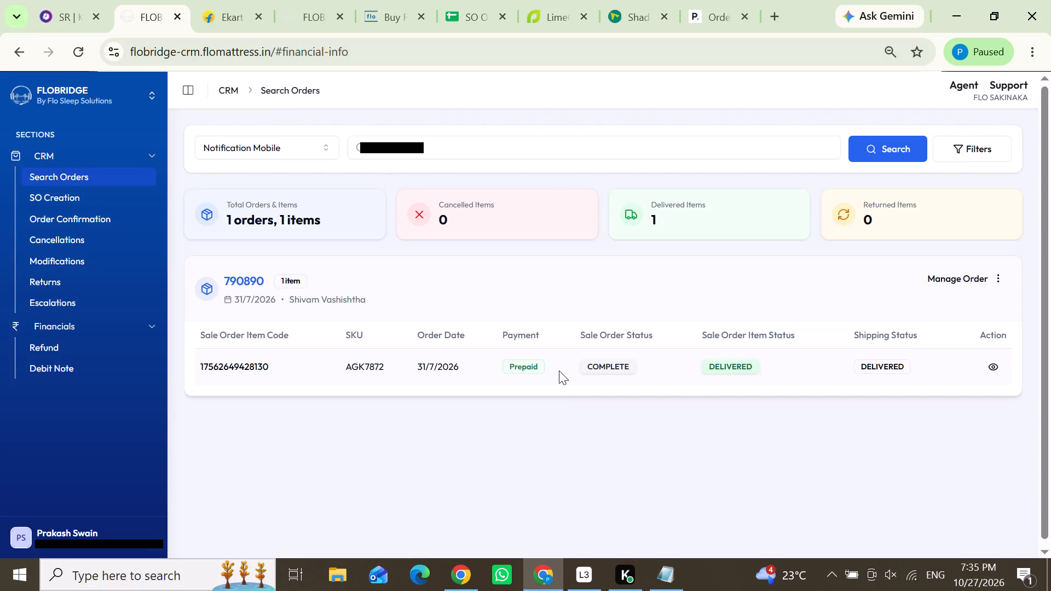
click(1004, 364)
click(386, 311)
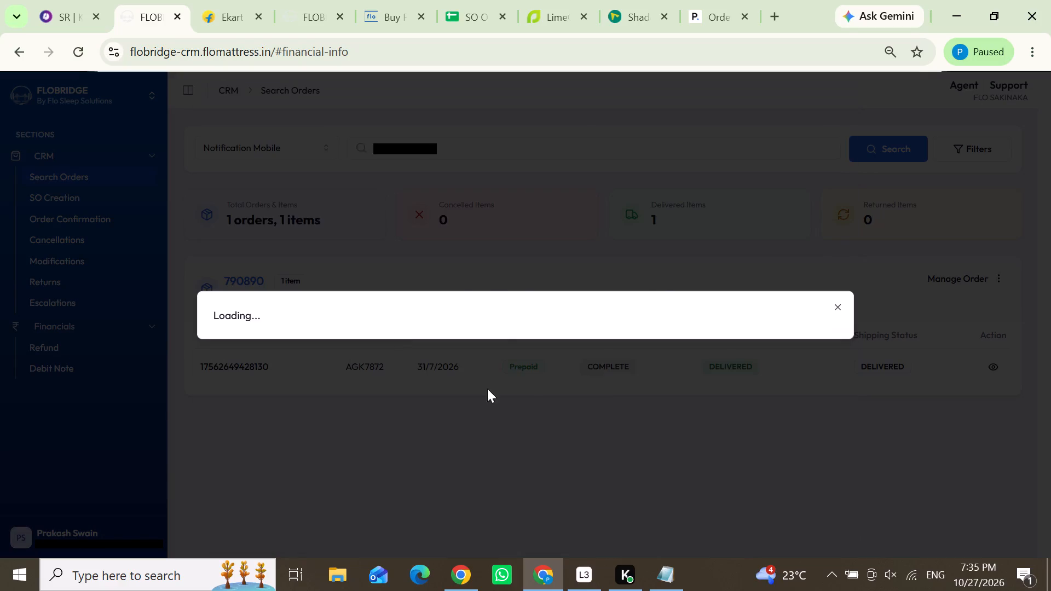
scroll(525, 493, down, 2)
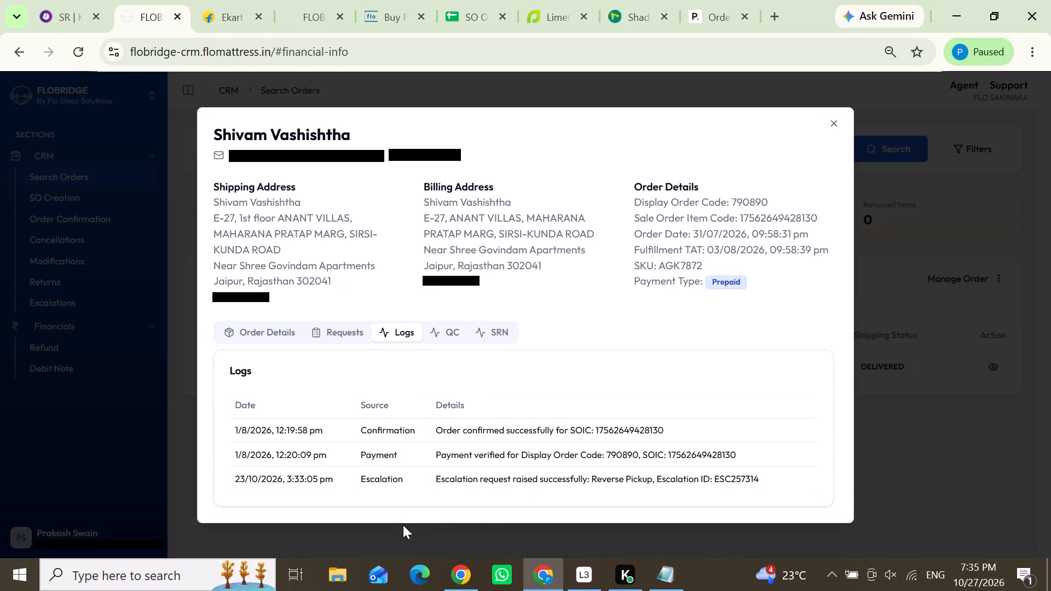
click(361, 532)
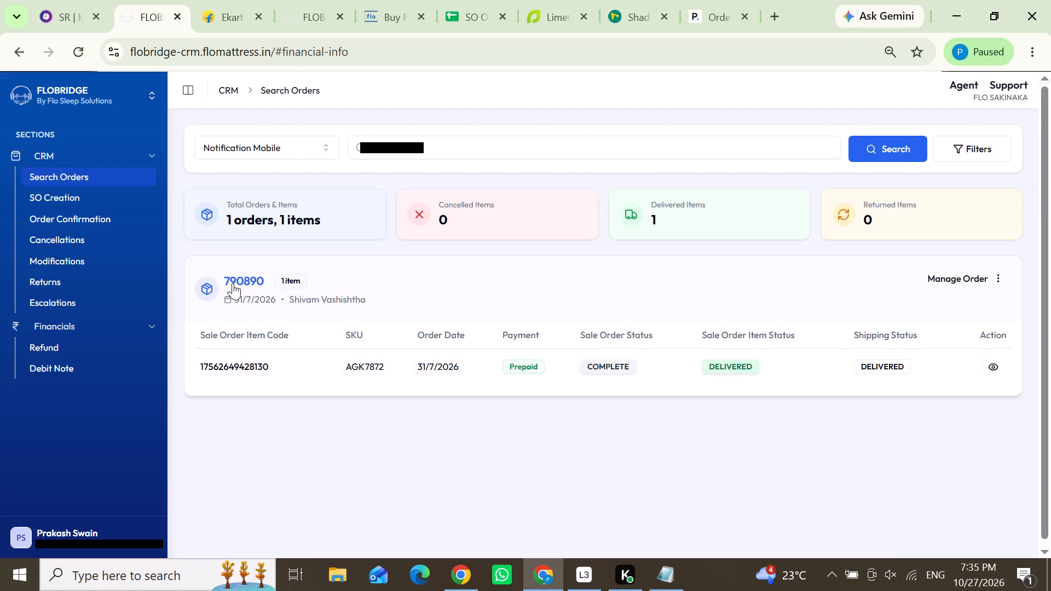
double_click(233, 283)
key(ctrl+c)
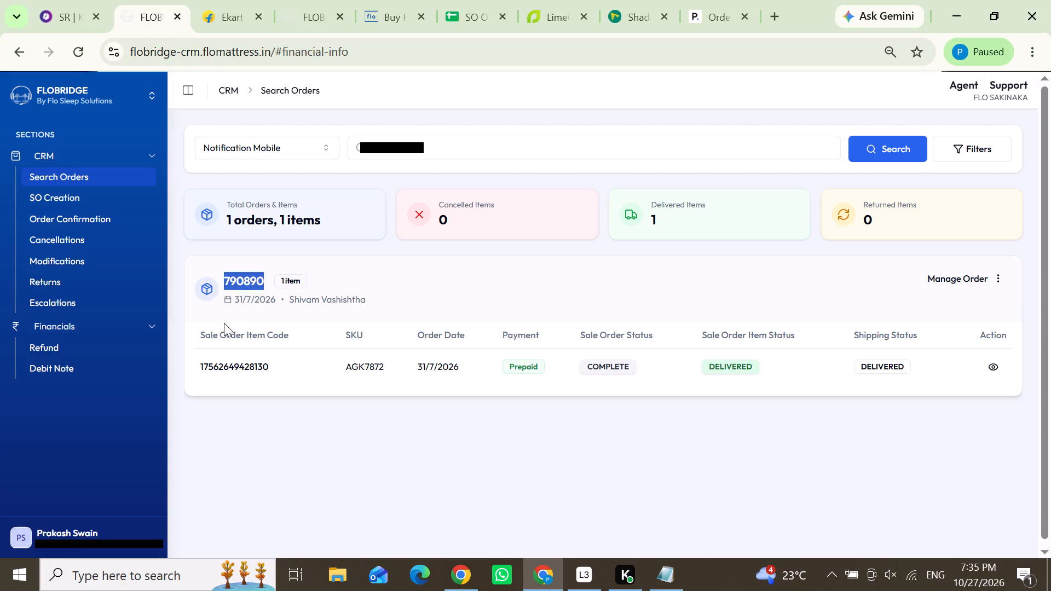
click(59, 283)
click(437, 297)
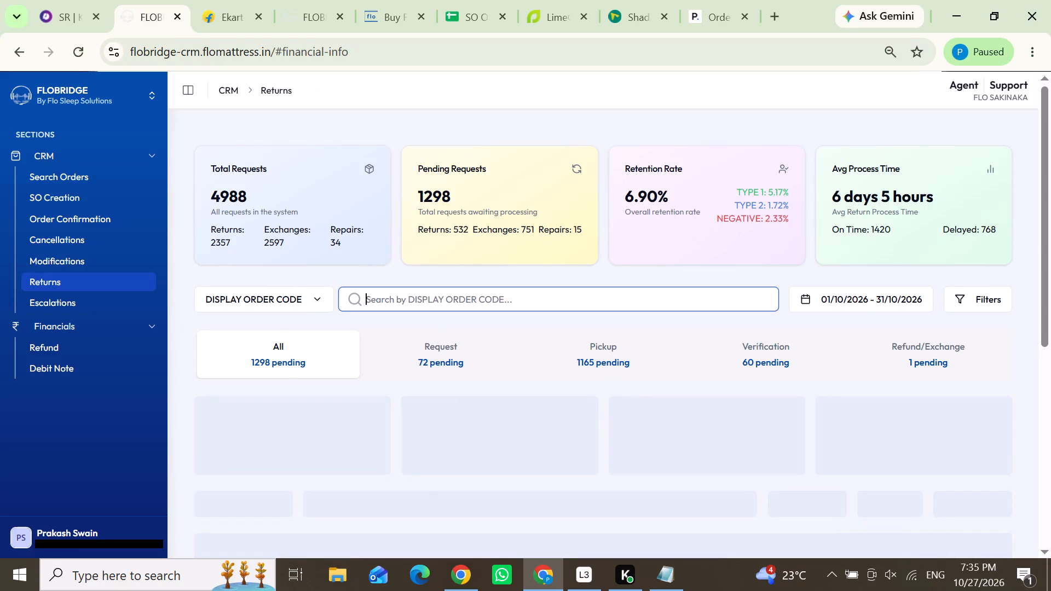
key(ctrl+v)
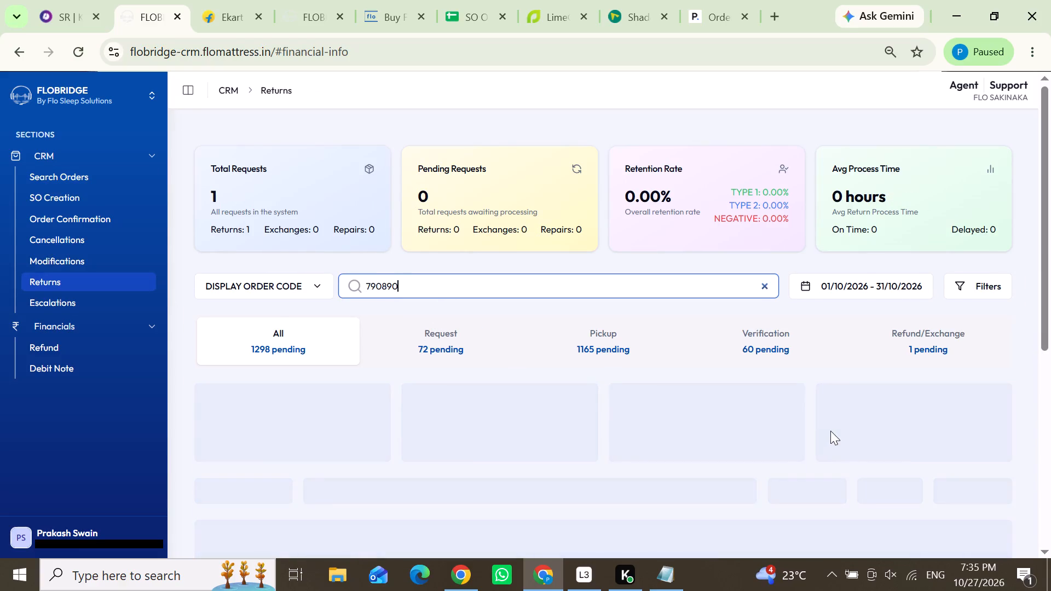
click(982, 423)
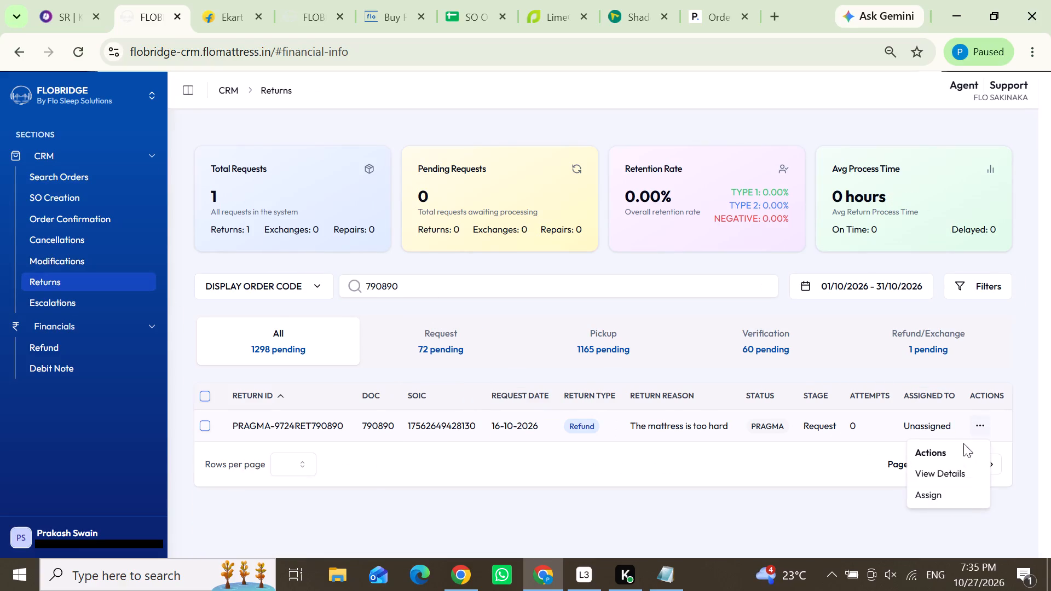
click(935, 472)
scroll(646, 393, down, 3)
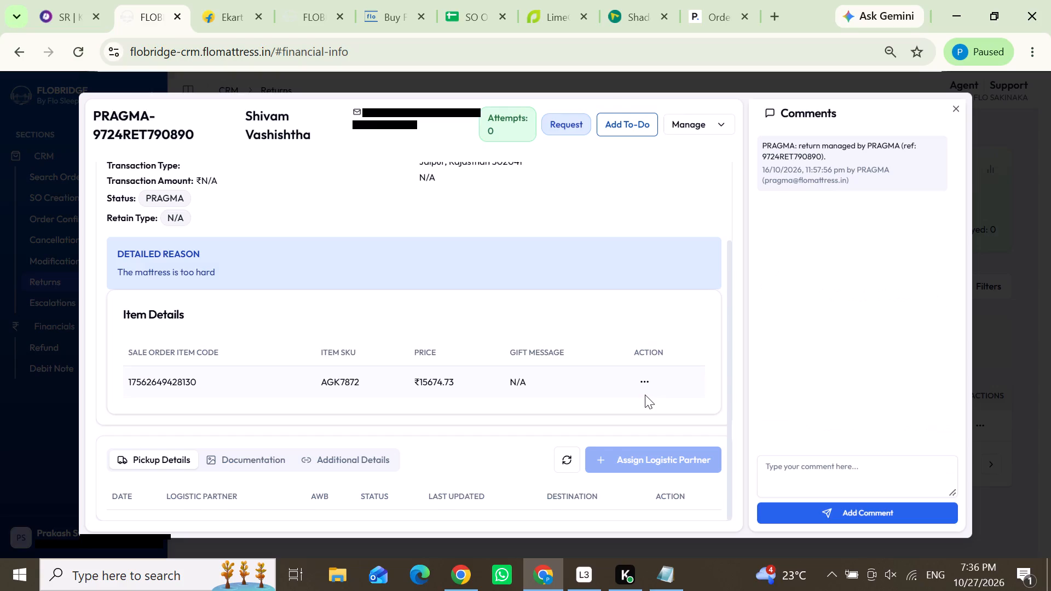
scroll(634, 395, down, 3)
click(1007, 331)
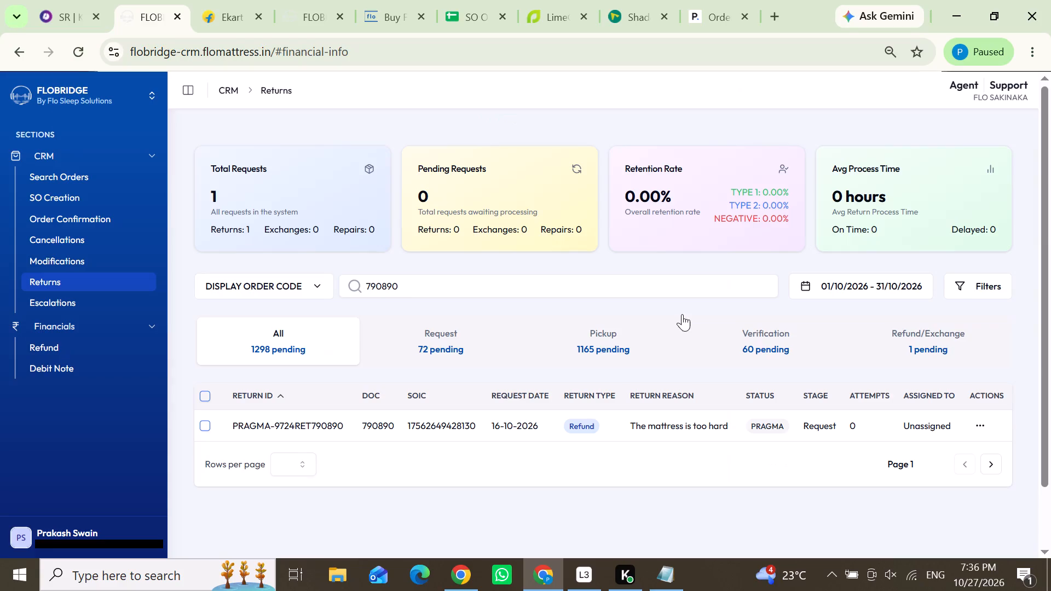
click(68, 0)
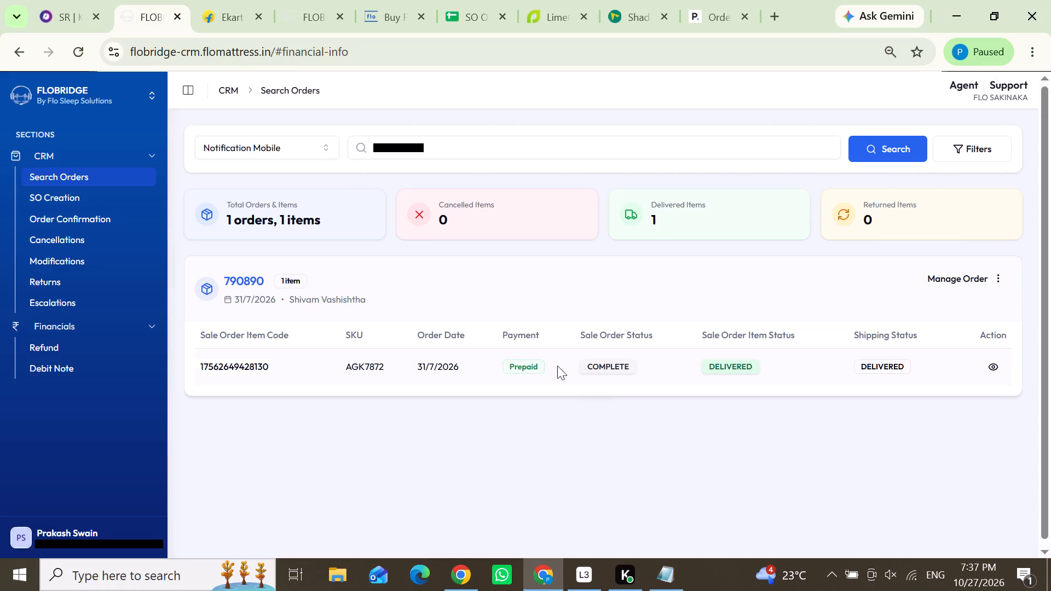
drag(270, 282, 200, 282)
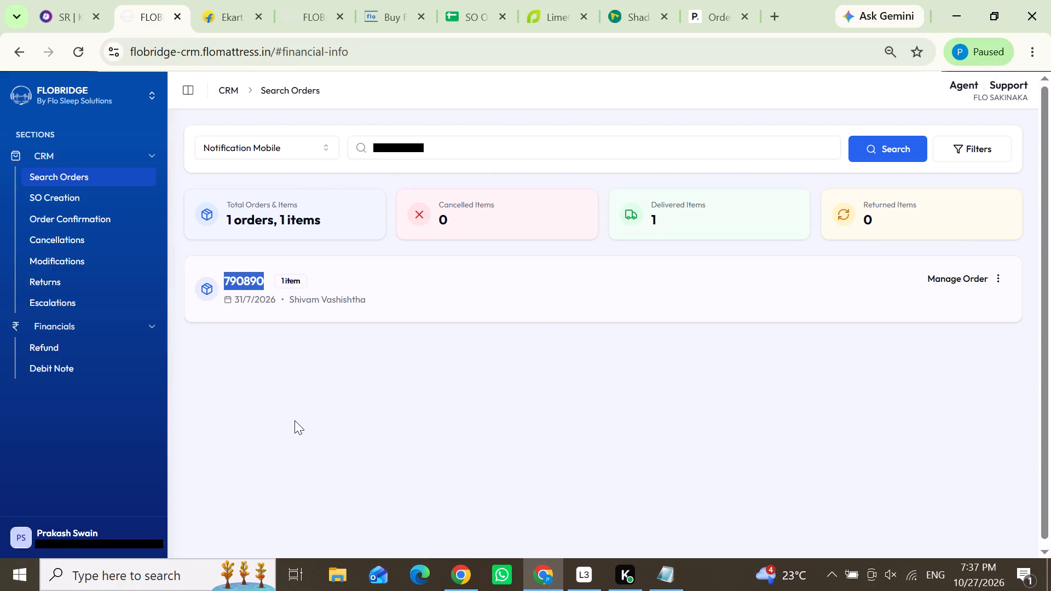
key(ctrl+c)
click(43, 0)
click(155, 404)
scroll(208, 331, down, 1)
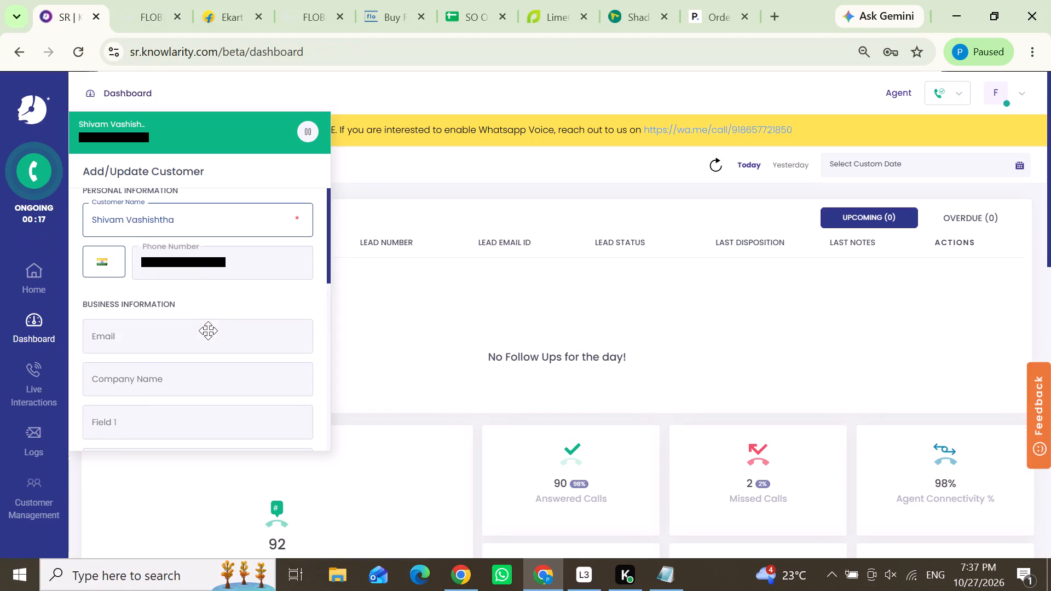
click(175, 343)
click(147, 378)
click(131, 428)
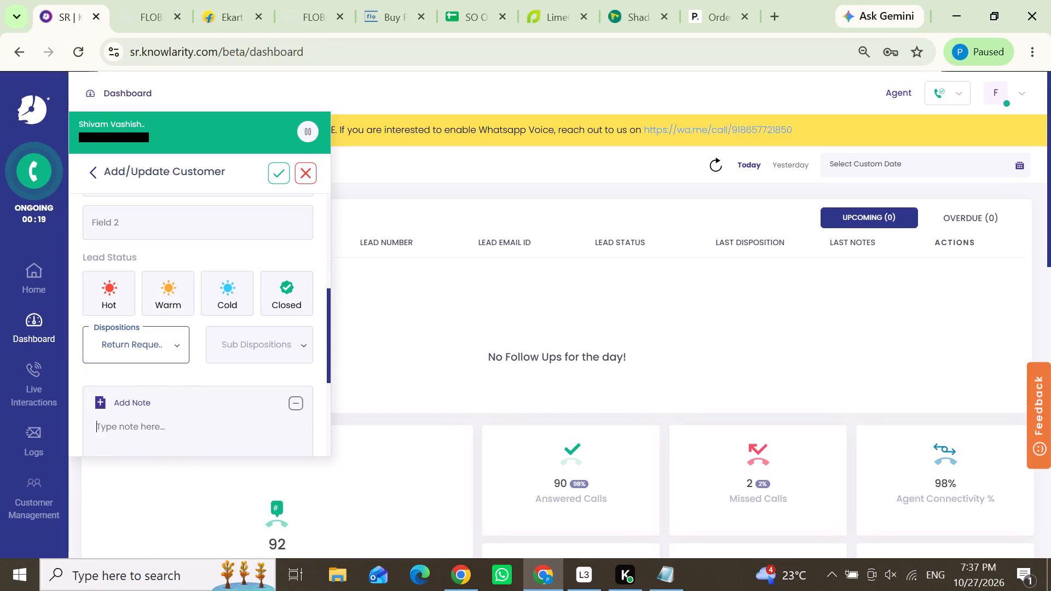
key(ctrl+v)
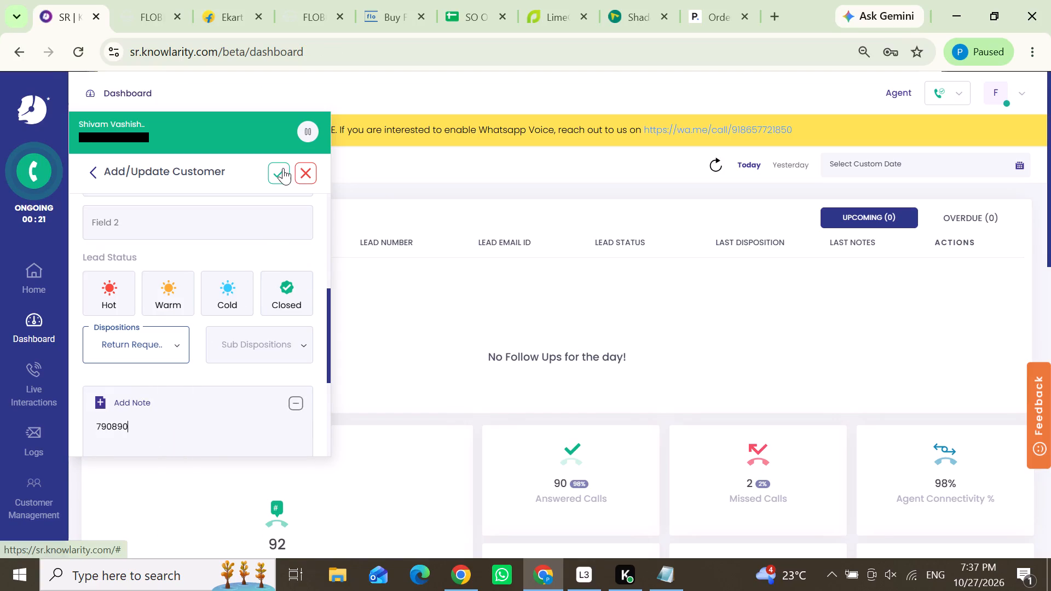
click(282, 168)
click(147, 20)
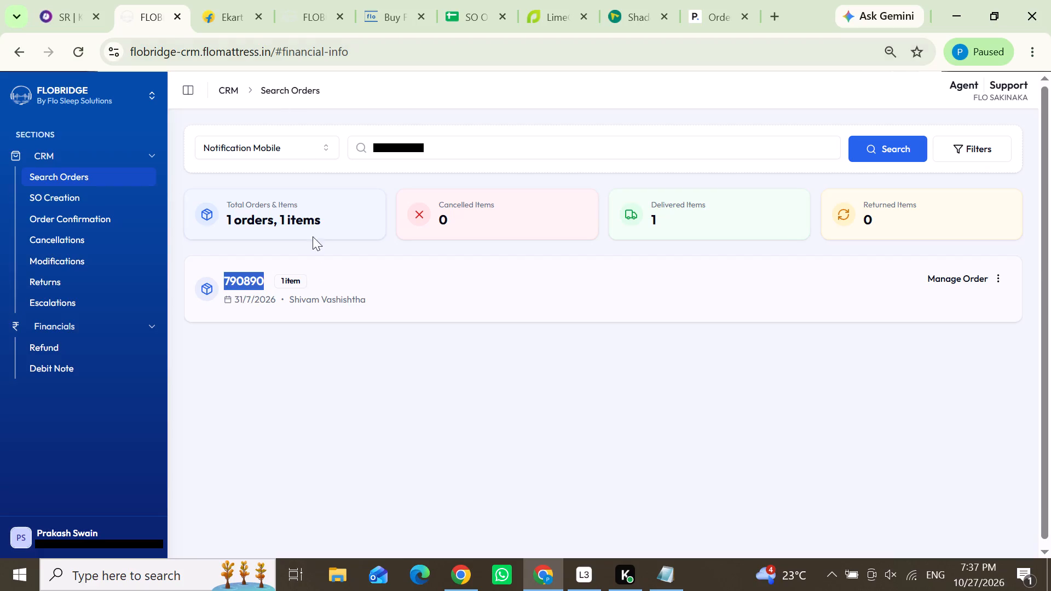
click(422, 288)
drag(1050, 341, 1050, 381)
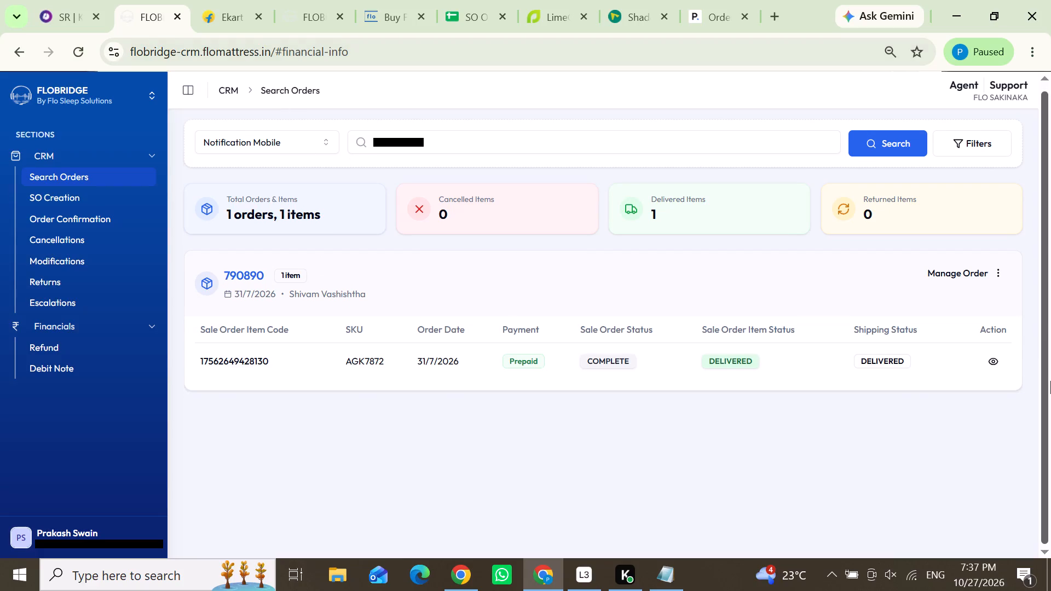
drag(1050, 381, 1050, 332)
drag(922, 367, 775, 366)
click(742, 432)
Close the Ekart tracking page and go back to the FloBridge order search.
click(217, 0)
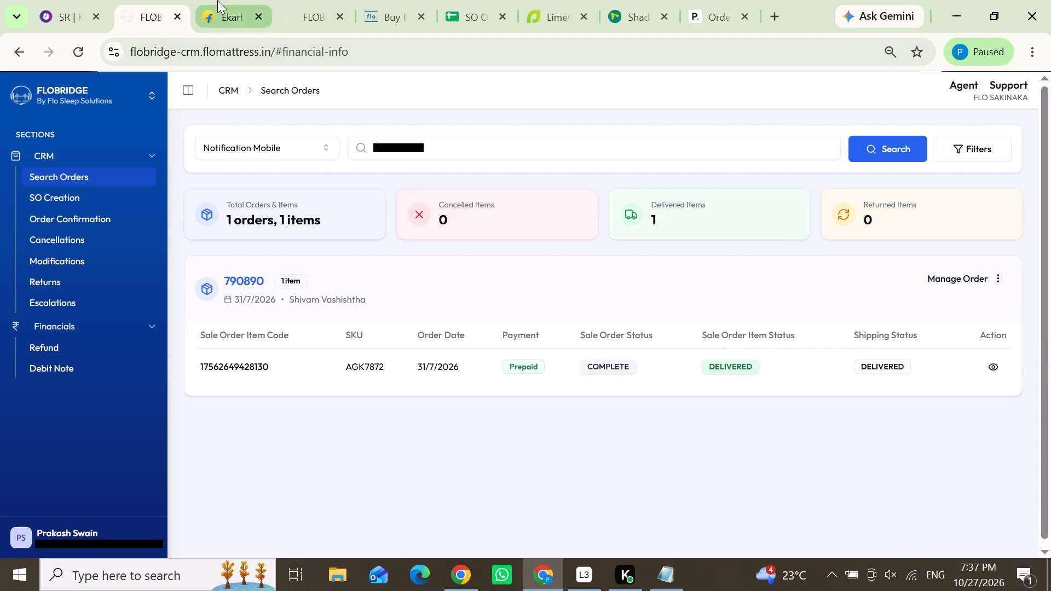
click(256, 16)
click(153, 6)
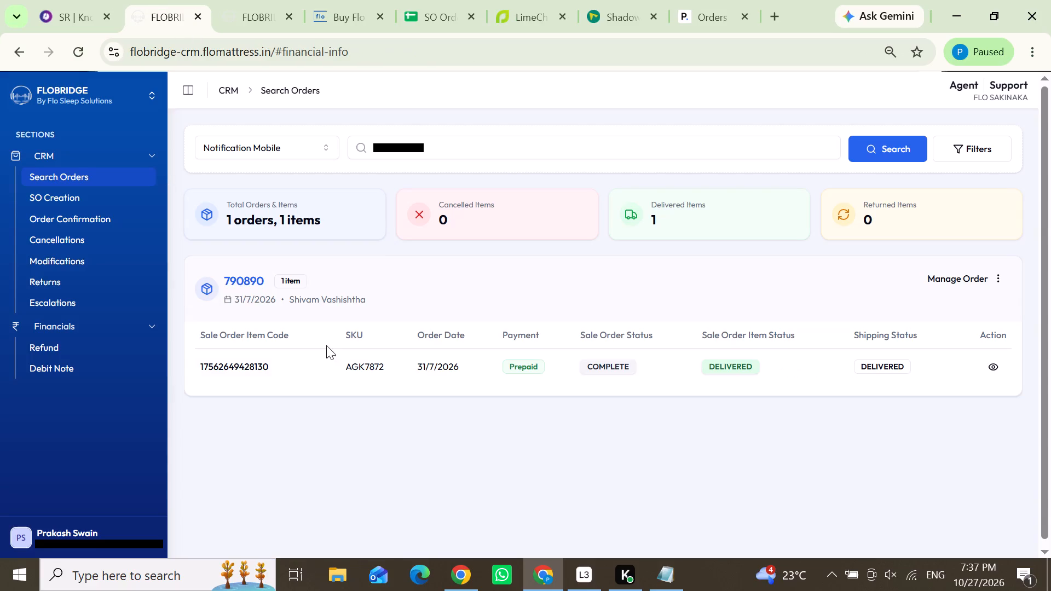
drag(273, 278, 205, 271)
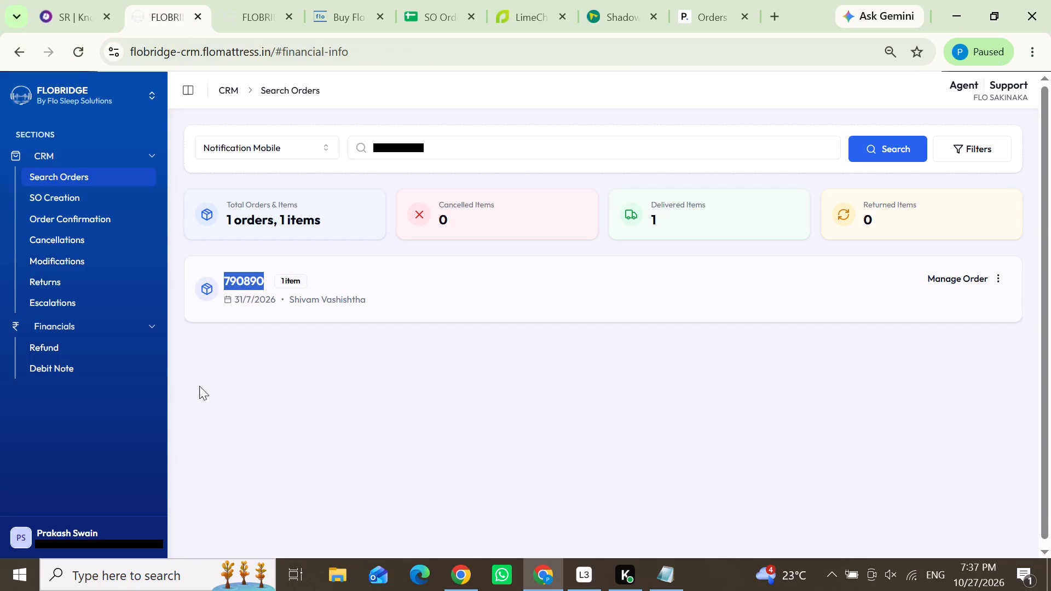
key(ctrl+c)
click(47, 281)
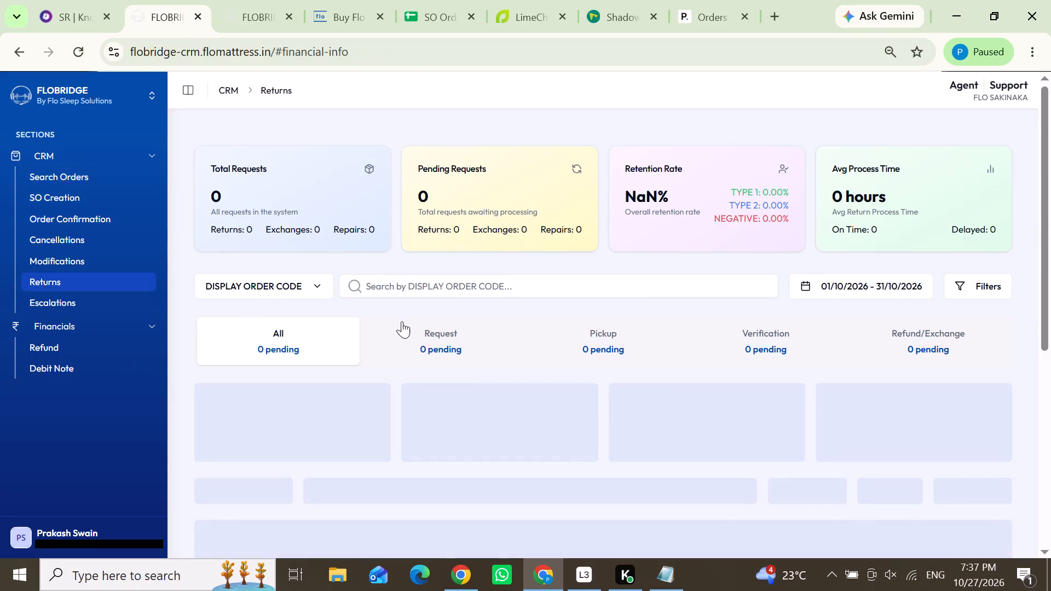
click(426, 296)
key(ctrl+v)
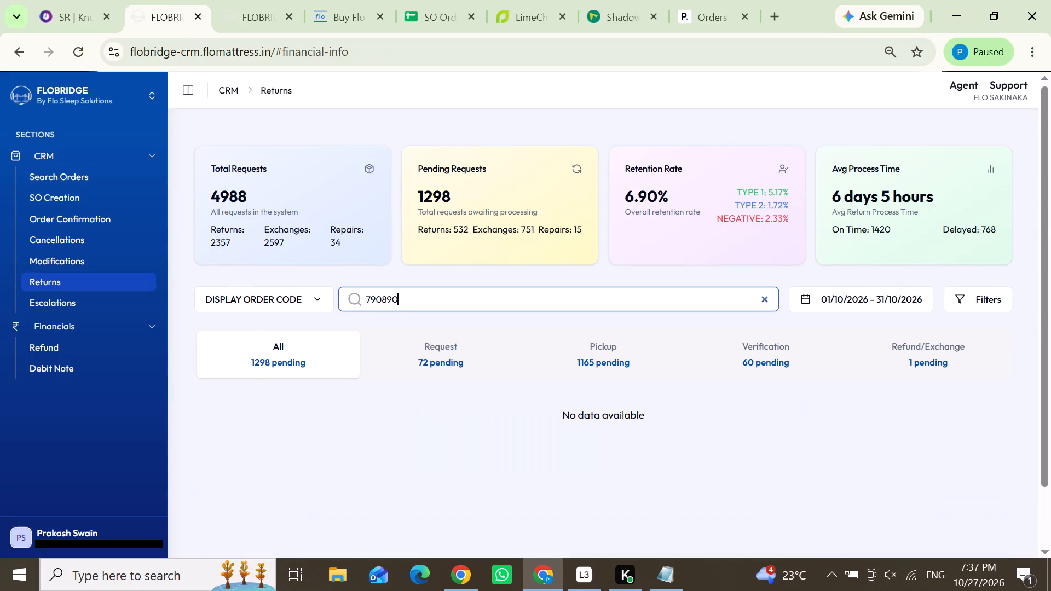
key(Return)
key(Return)
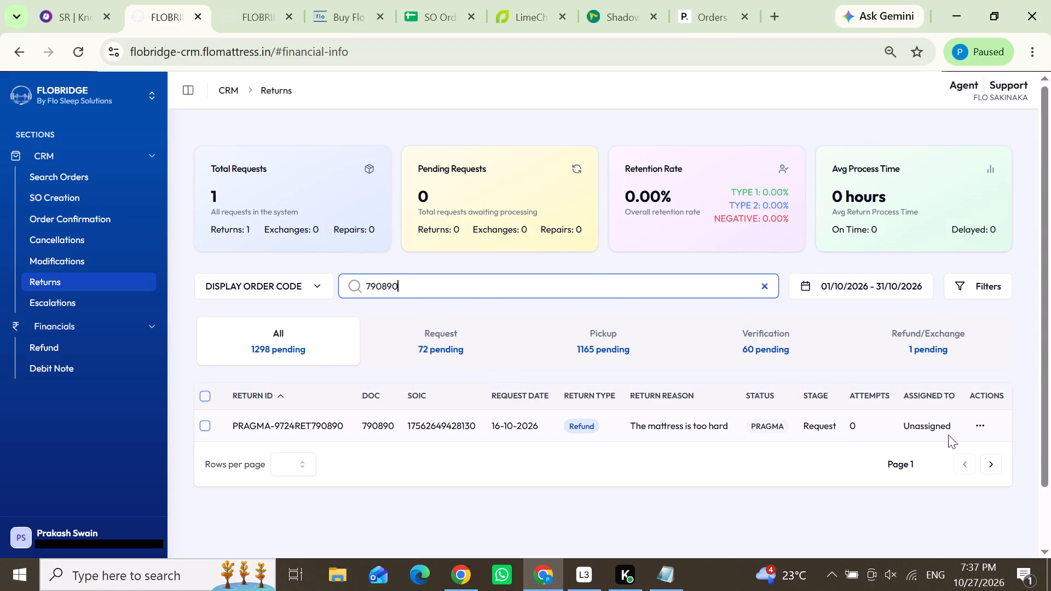
click(977, 427)
click(743, 486)
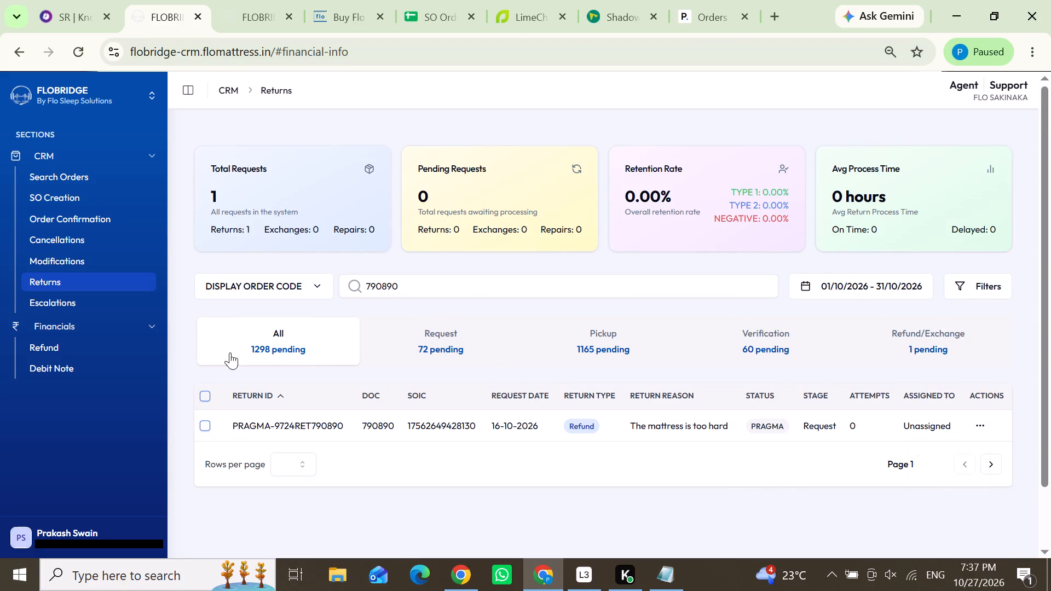
click(56, 304)
click(437, 354)
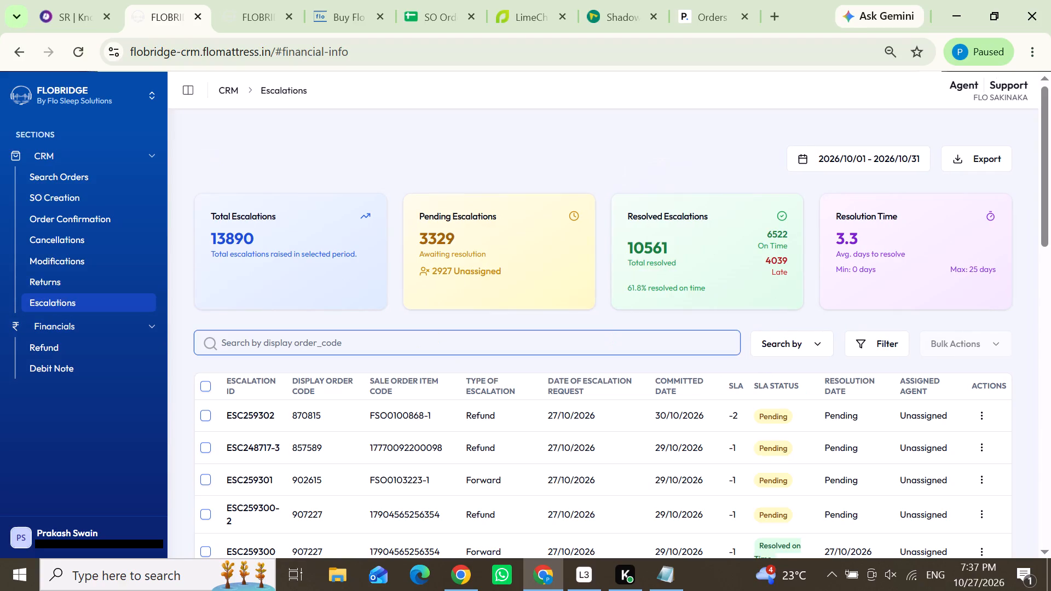
key(ctrl+v)
key(Return)
key(Return)
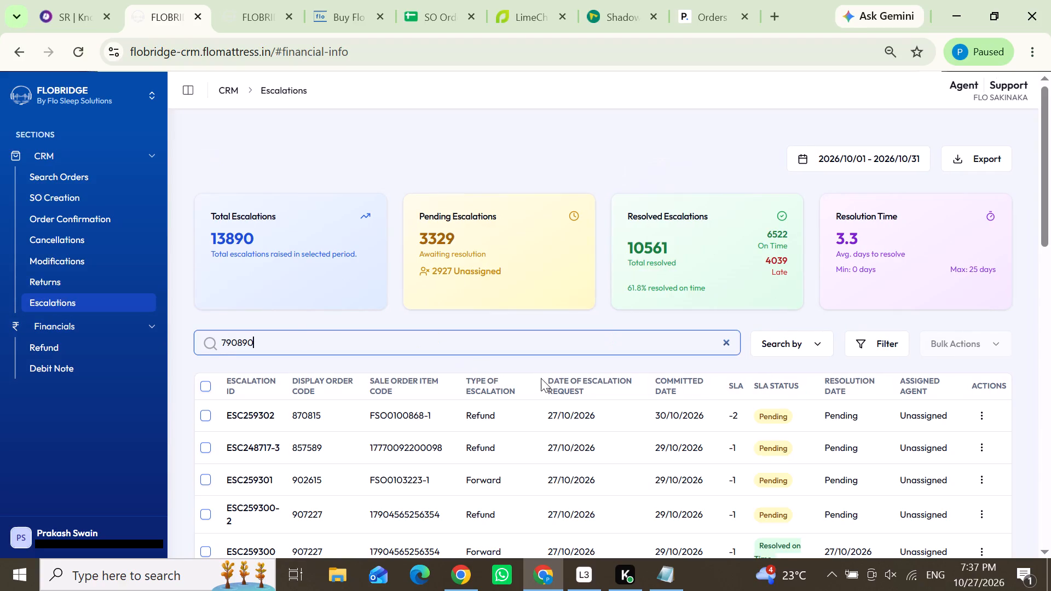
Open escalation ESC257314 and submit its first existing comment again as a new one: "Order will be picked up as soon as possible.".
click(995, 413)
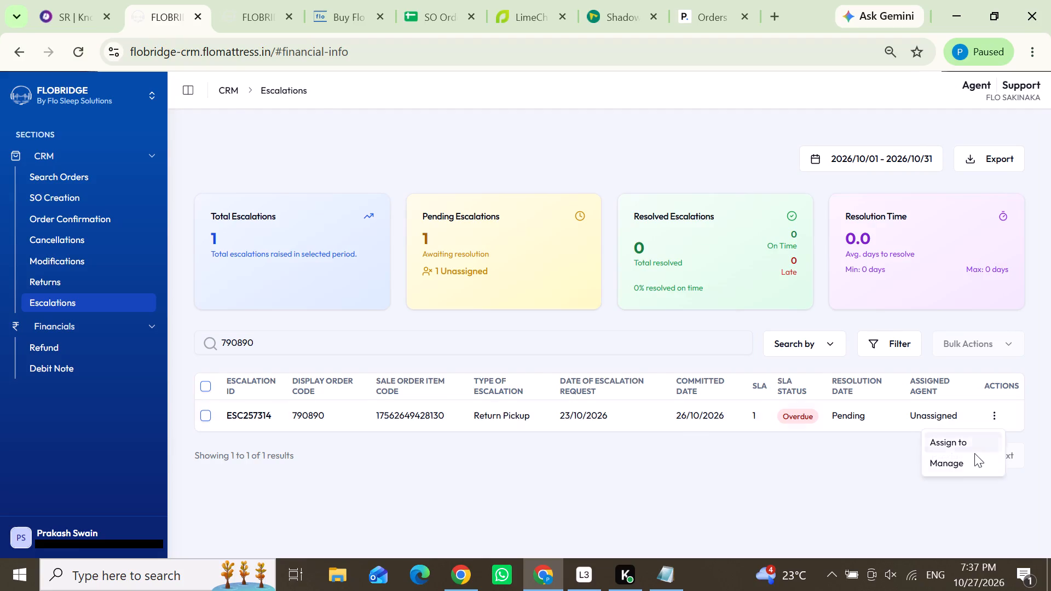
click(971, 454)
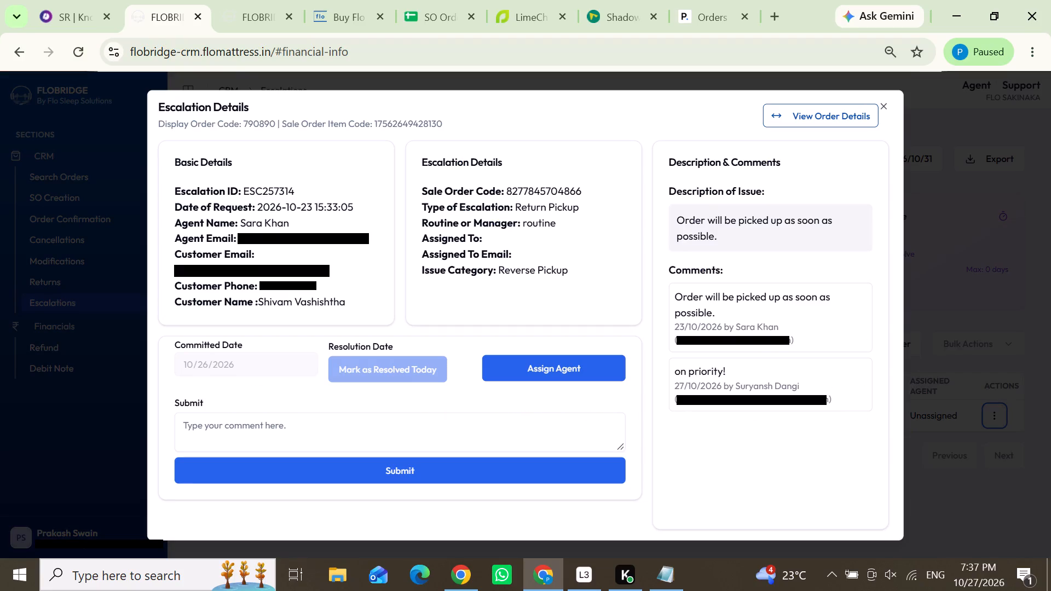
drag(674, 298, 677, 298)
drag(677, 298, 714, 314)
key(ctrl+c)
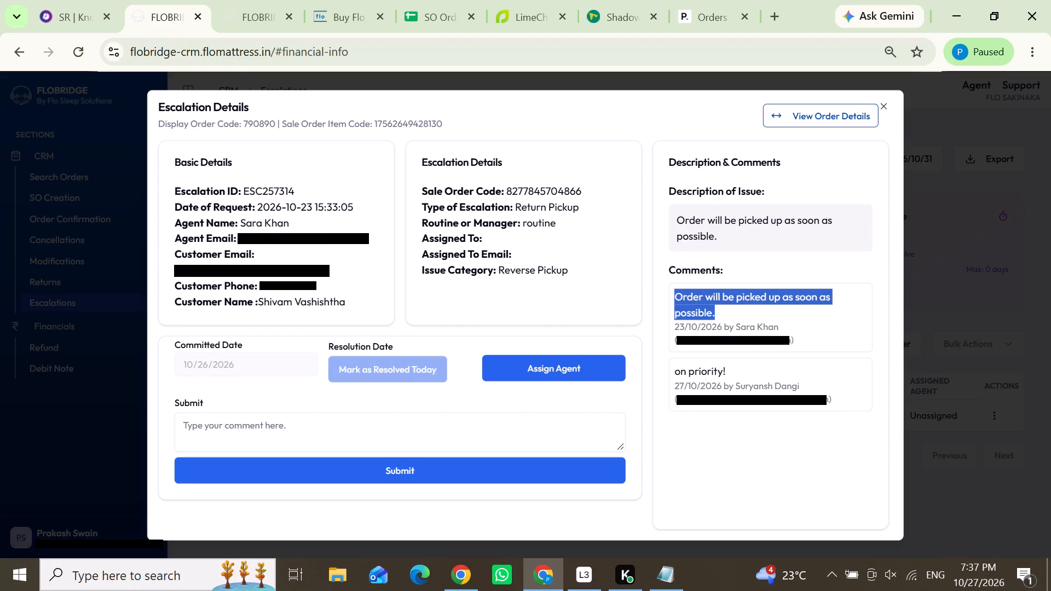
click(372, 434)
key(ctrl+v)
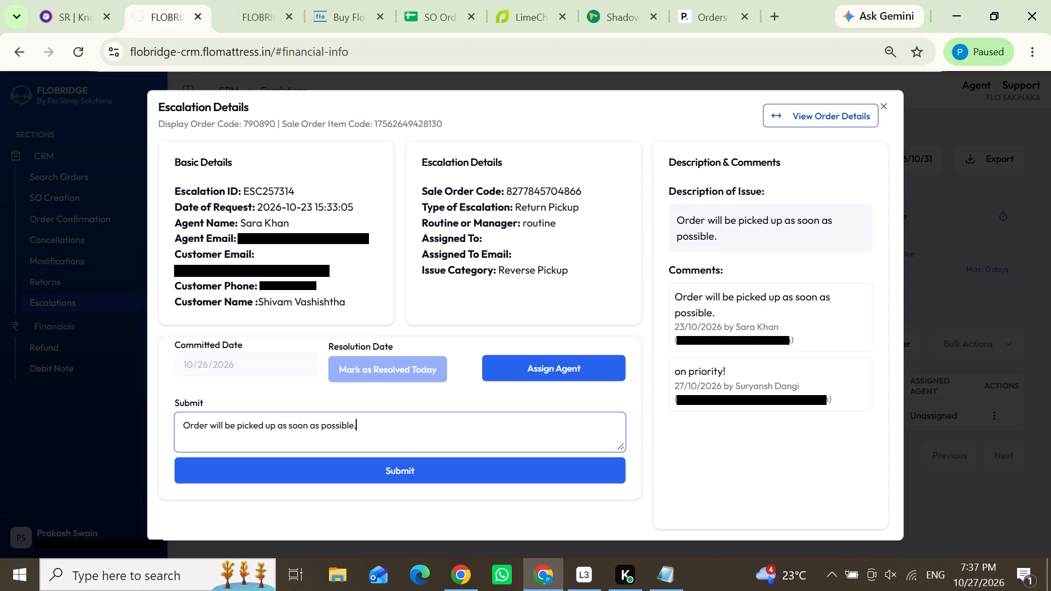
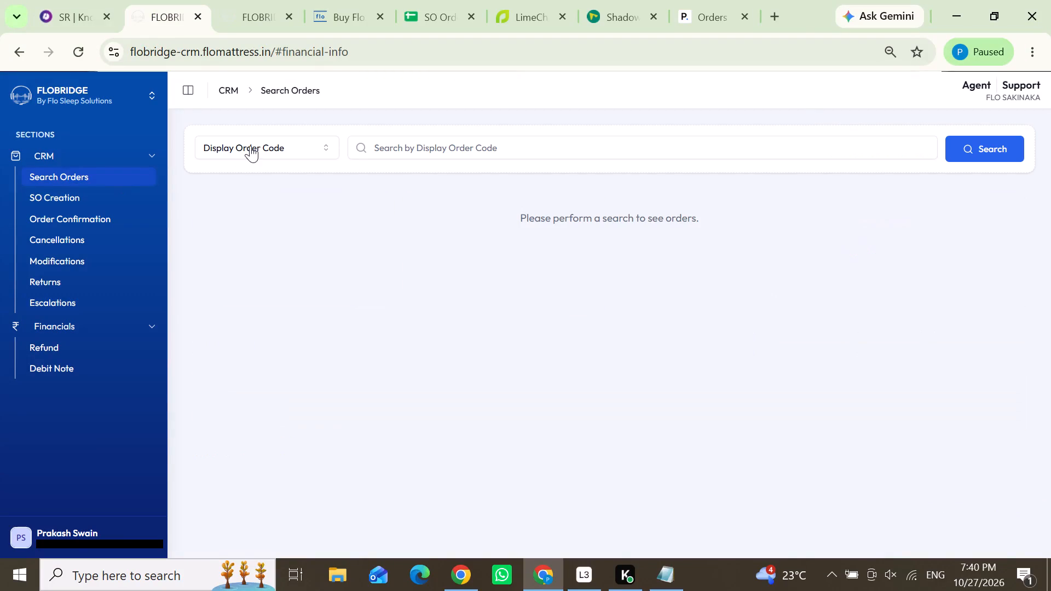
click(285, 192)
key(ctrl+v)
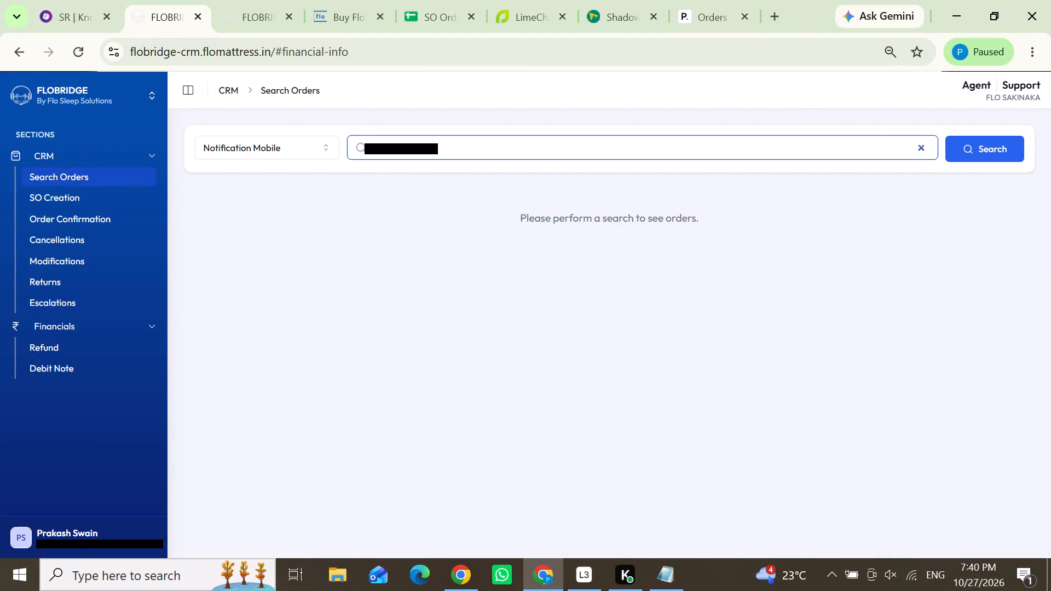
drag(388, 144, 349, 144)
key(BackSpace)
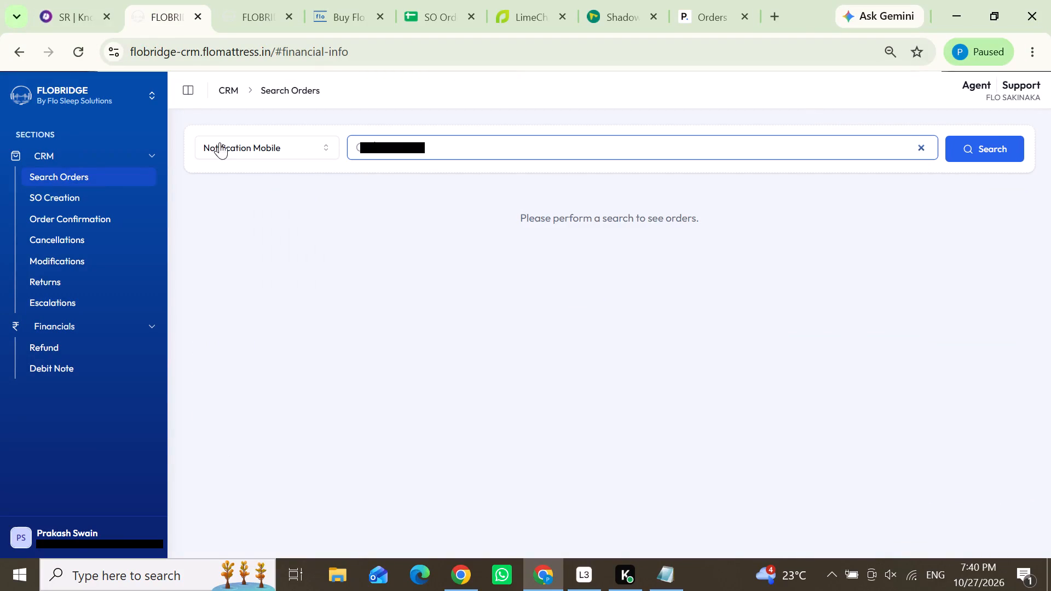
click(988, 136)
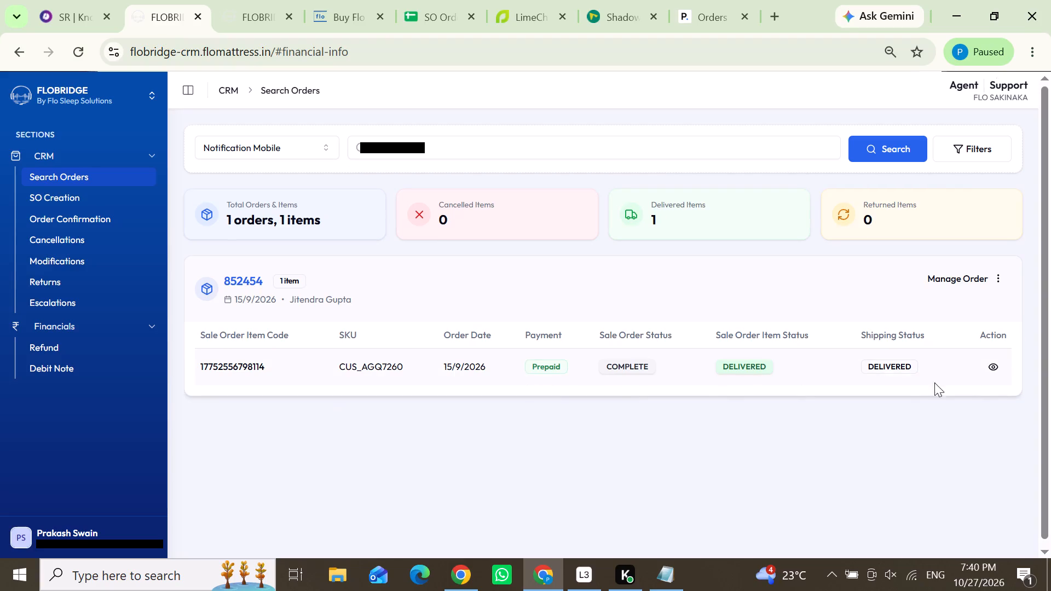
click(989, 369)
click(395, 301)
click(327, 537)
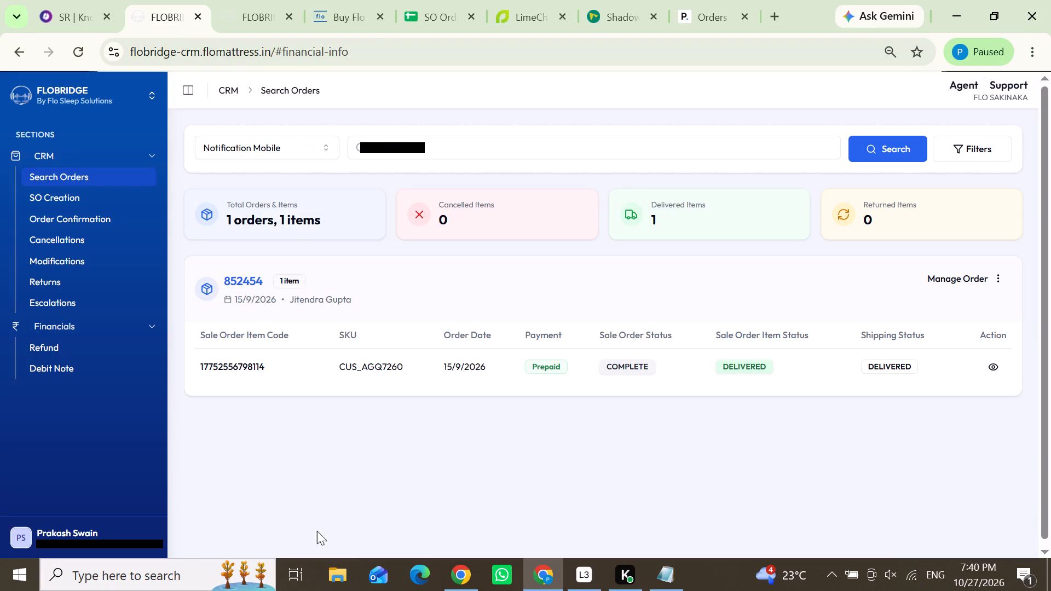
drag(265, 276, 206, 279)
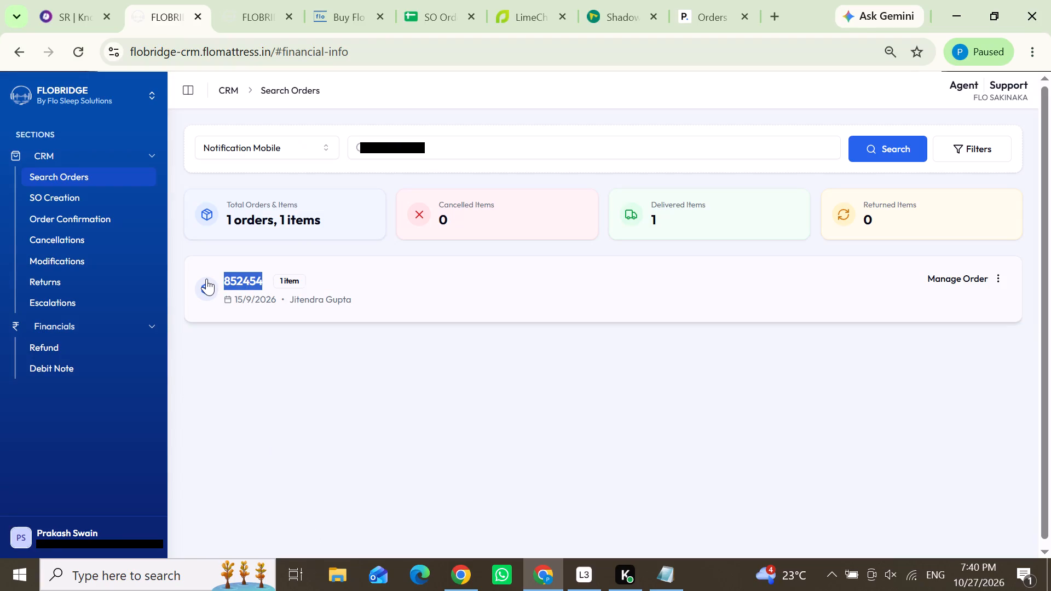
key(ctrl+c)
click(43, 281)
click(460, 296)
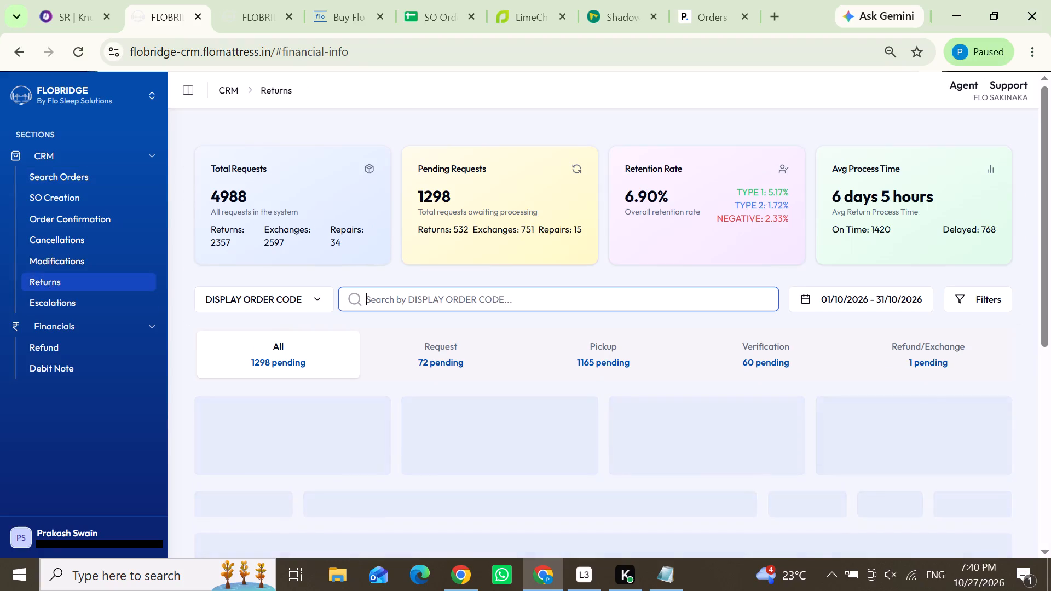
key(ctrl+v)
key(Return)
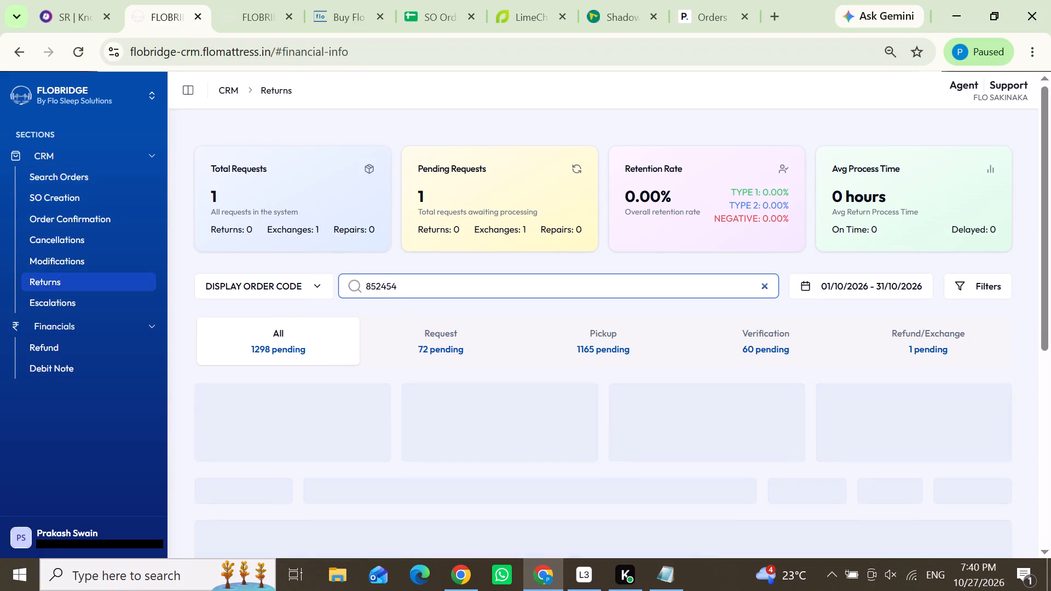
click(982, 425)
click(948, 473)
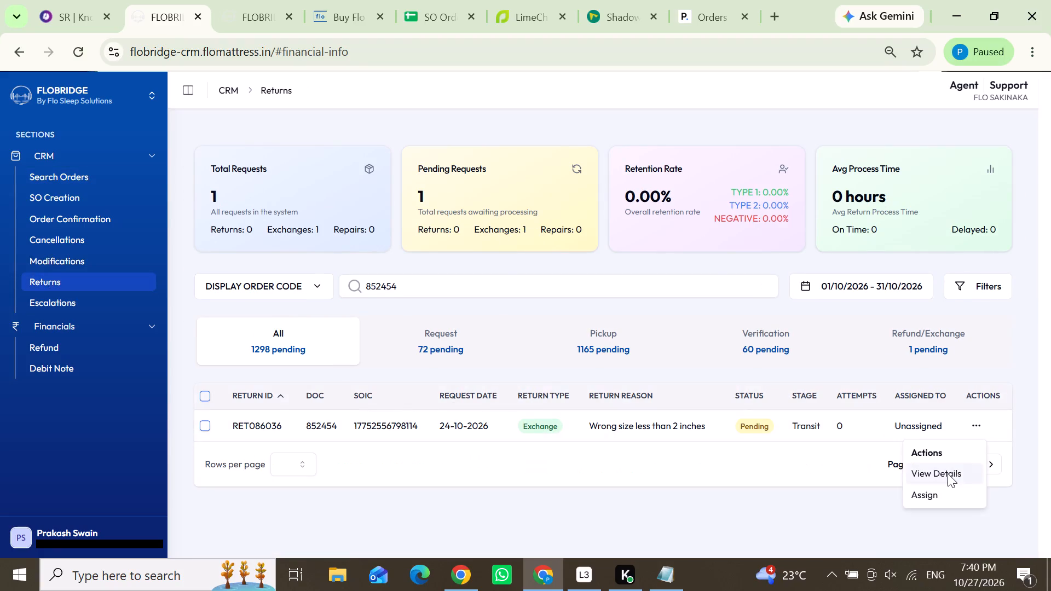
scroll(533, 318, down, 2)
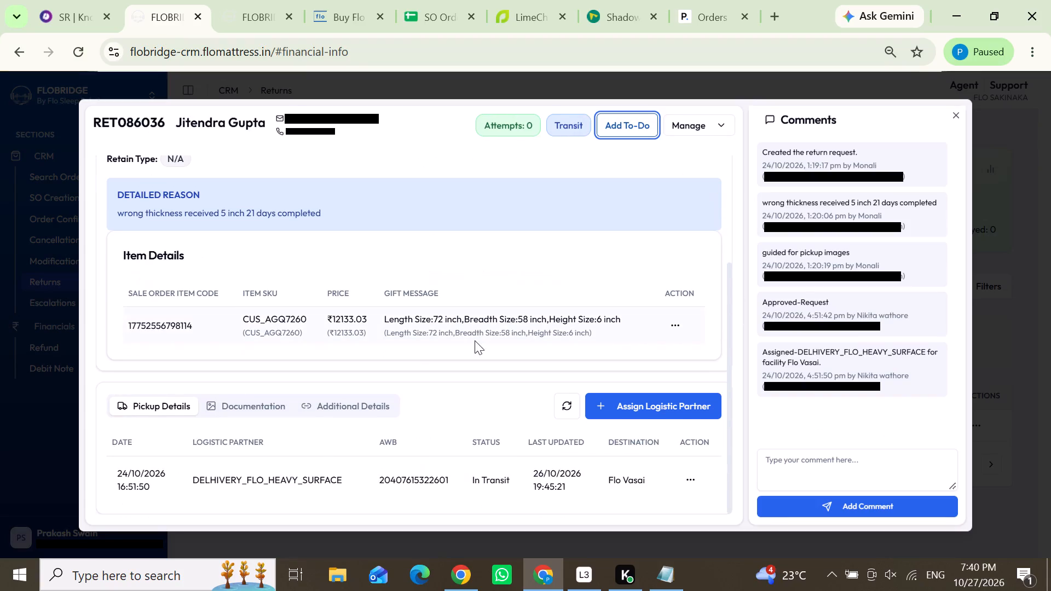
click(236, 404)
scroll(477, 358, down, 1)
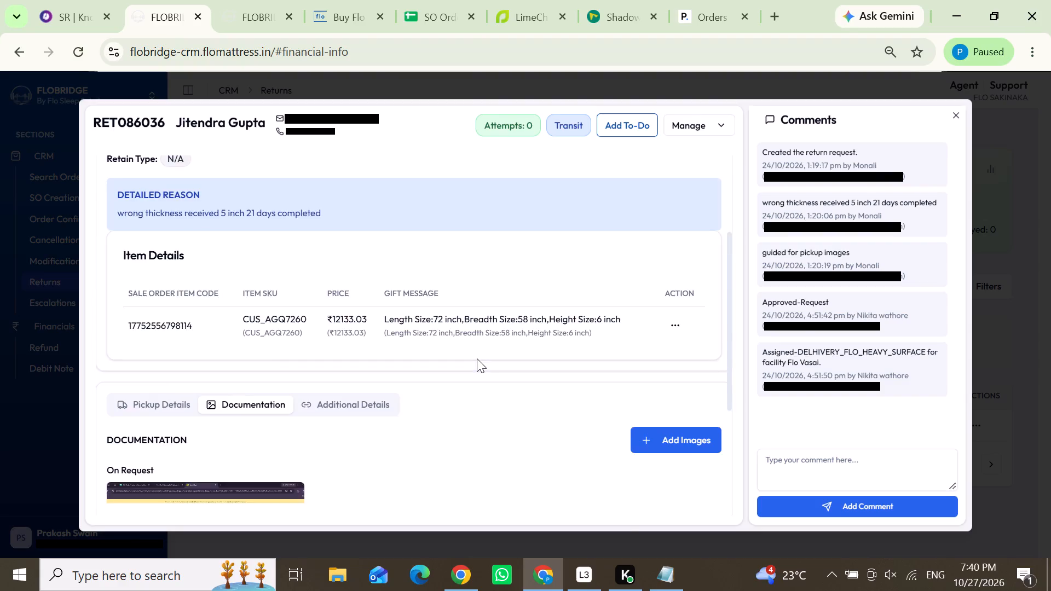
scroll(477, 358, down, 1)
click(418, 350)
click(1006, 100)
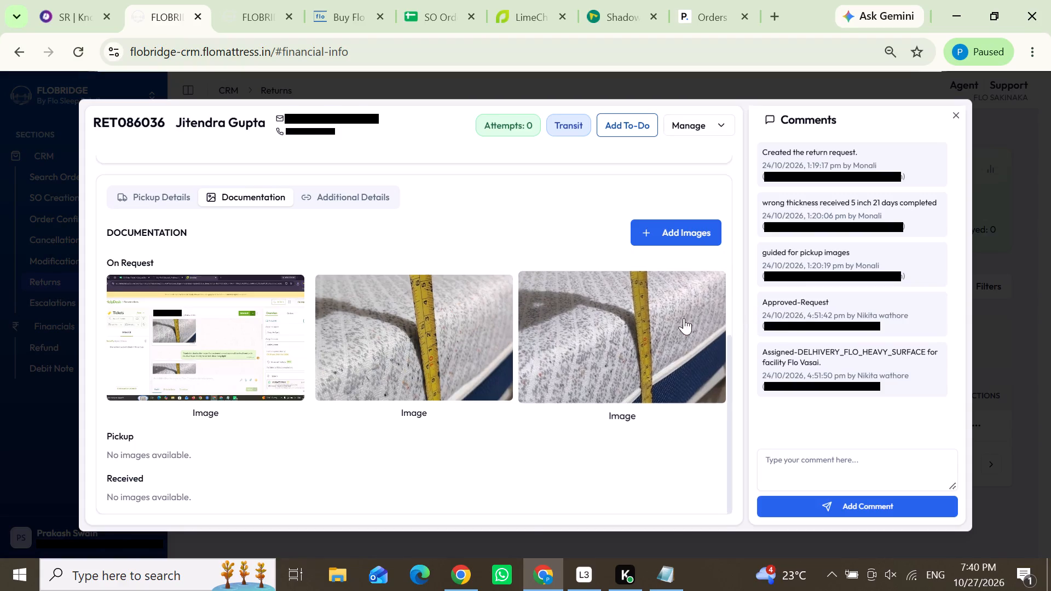
click(162, 196)
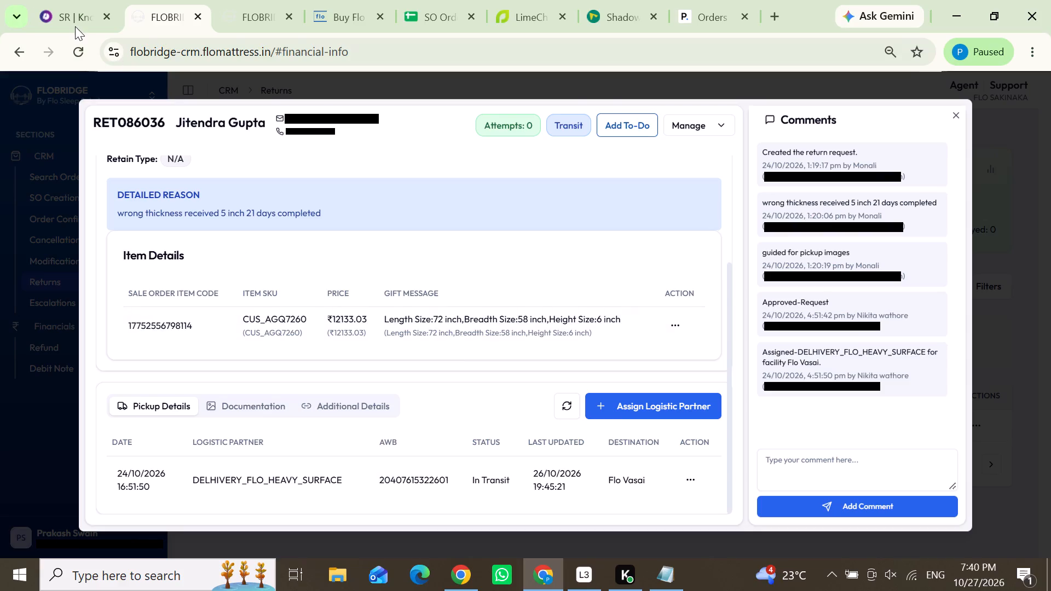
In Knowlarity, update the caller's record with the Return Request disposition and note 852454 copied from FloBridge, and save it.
click(72, 22)
click(146, 401)
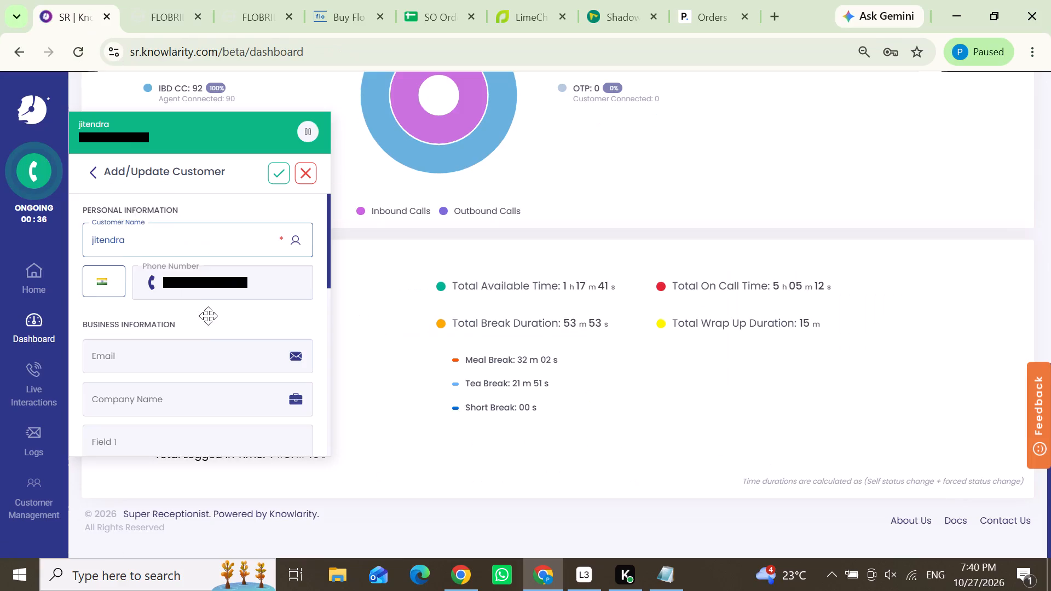
scroll(207, 316, down, 1)
click(174, 351)
click(145, 384)
click(165, 425)
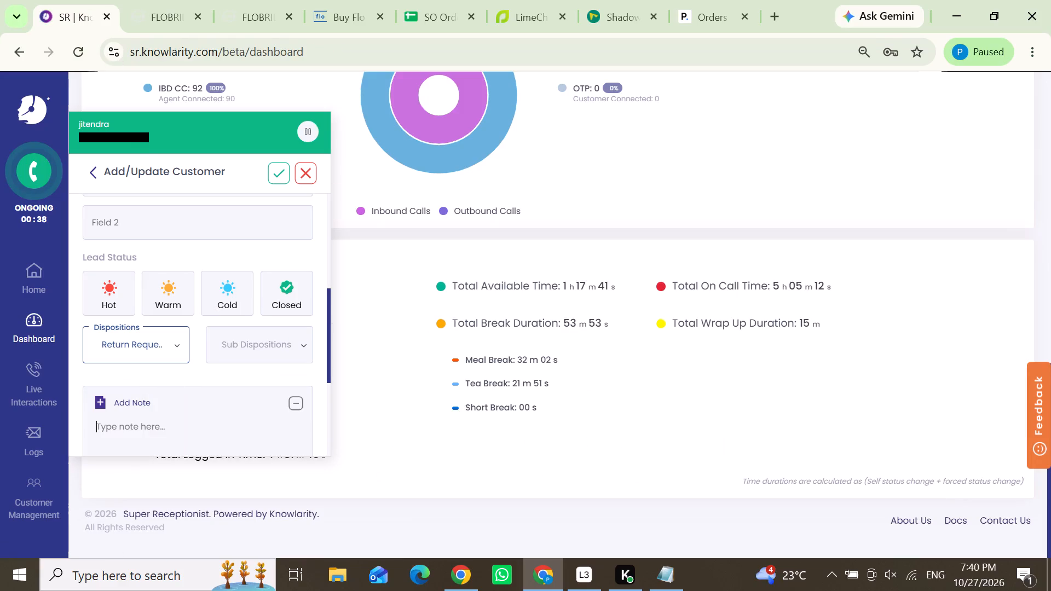
click(155, 0)
click(30, 355)
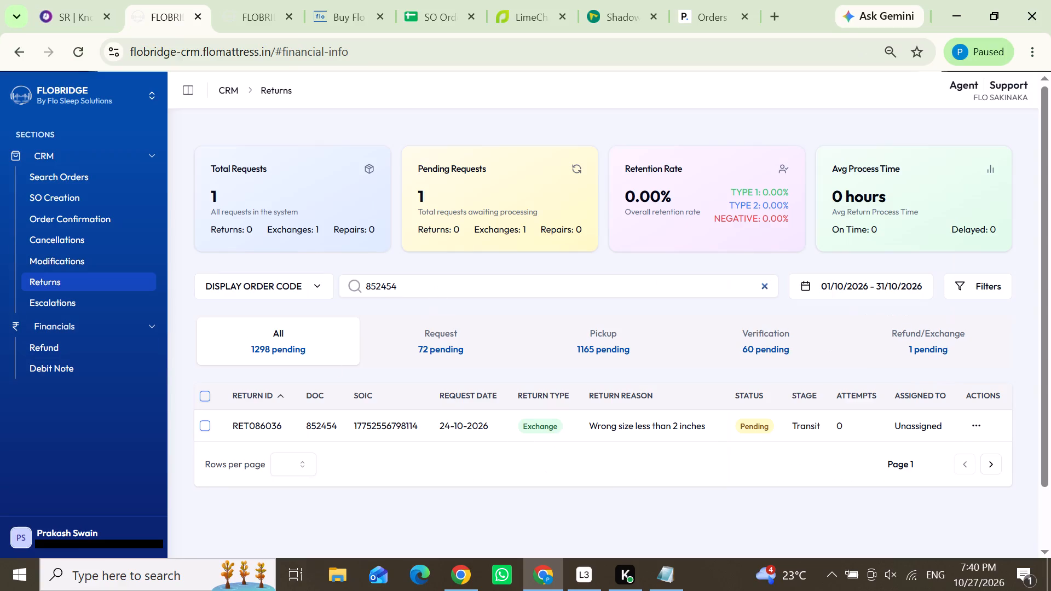
drag(423, 282, 338, 286)
key(ctrl+c)
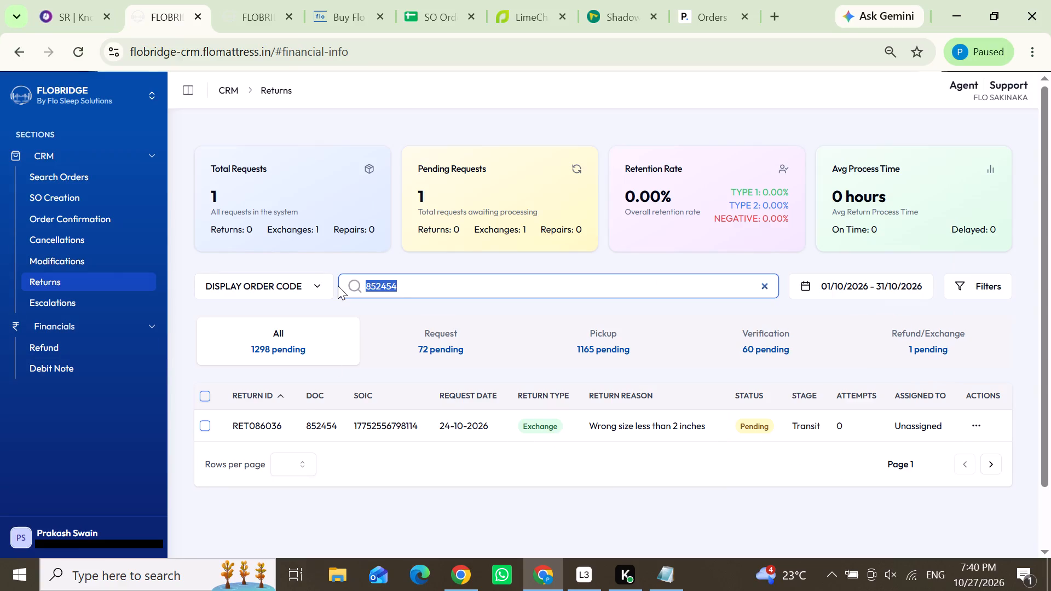
click(66, 0)
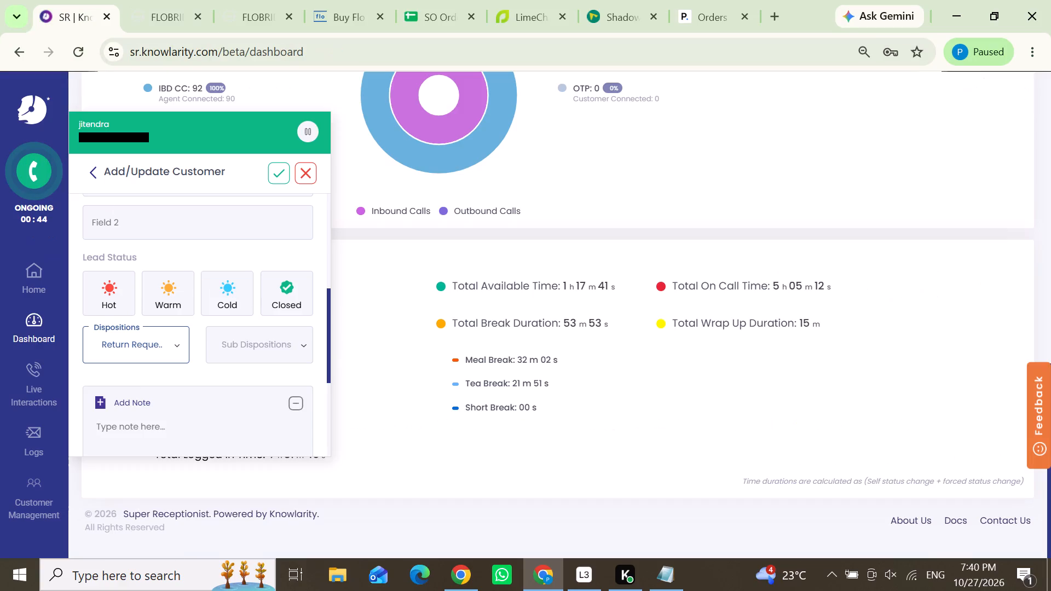
key(ctrl+v)
click(276, 169)
click(130, 12)
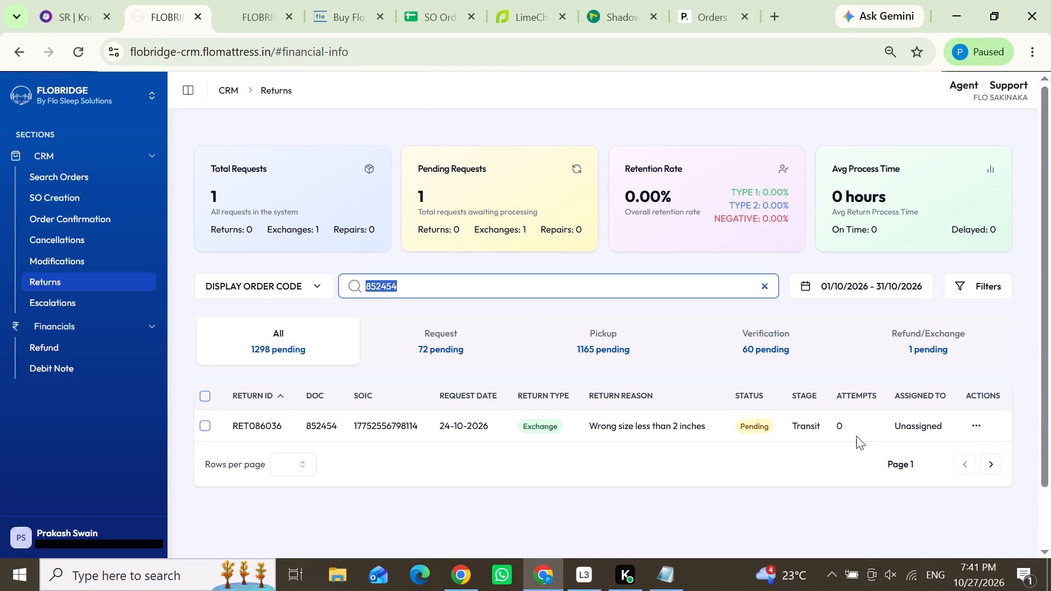
click(978, 424)
click(946, 468)
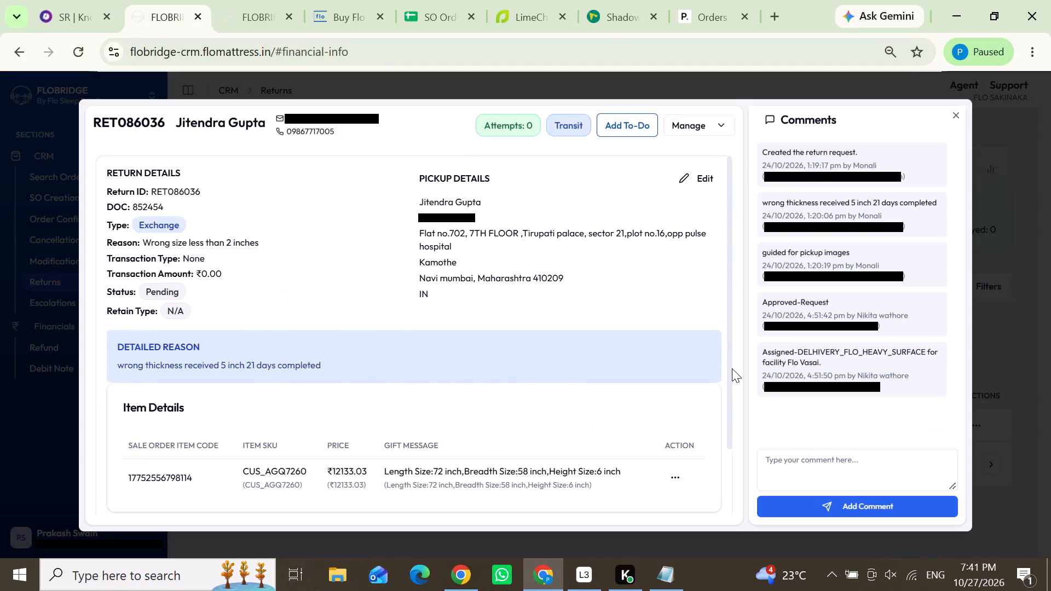
scroll(732, 368, down, 3)
scroll(442, 400, down, 3)
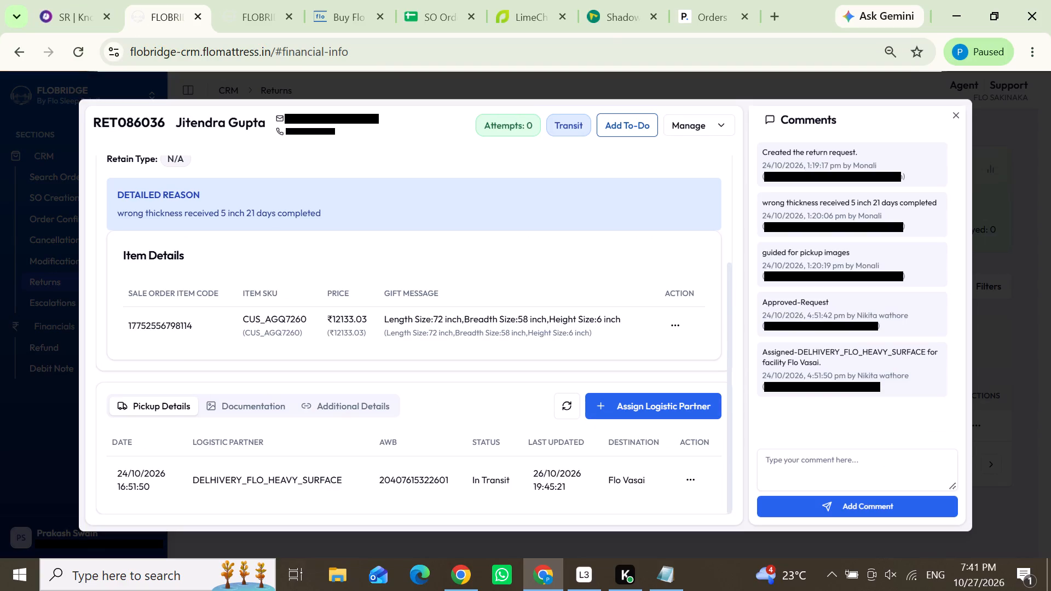
click(801, 459)
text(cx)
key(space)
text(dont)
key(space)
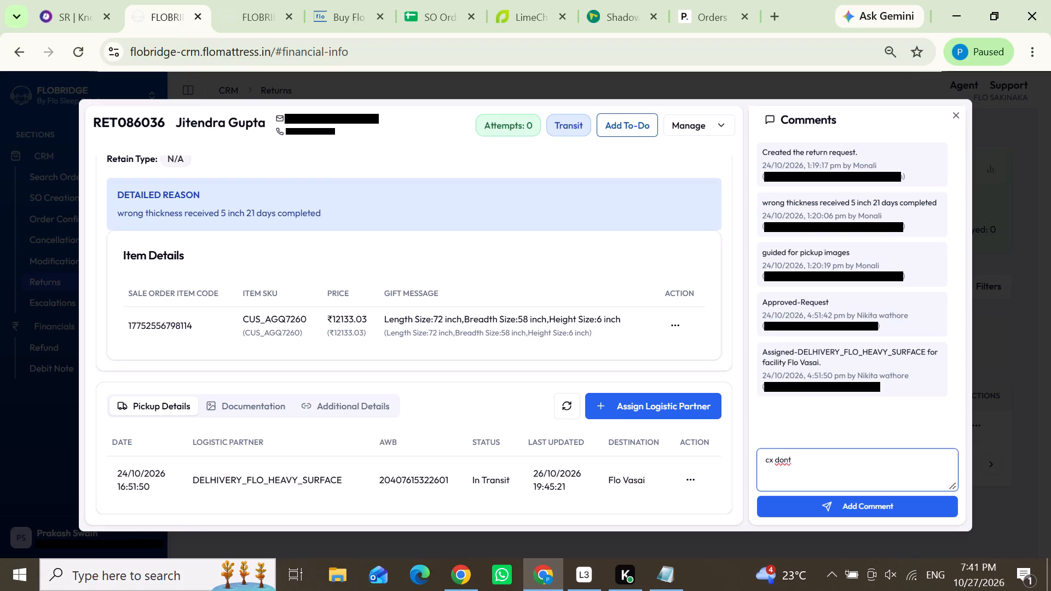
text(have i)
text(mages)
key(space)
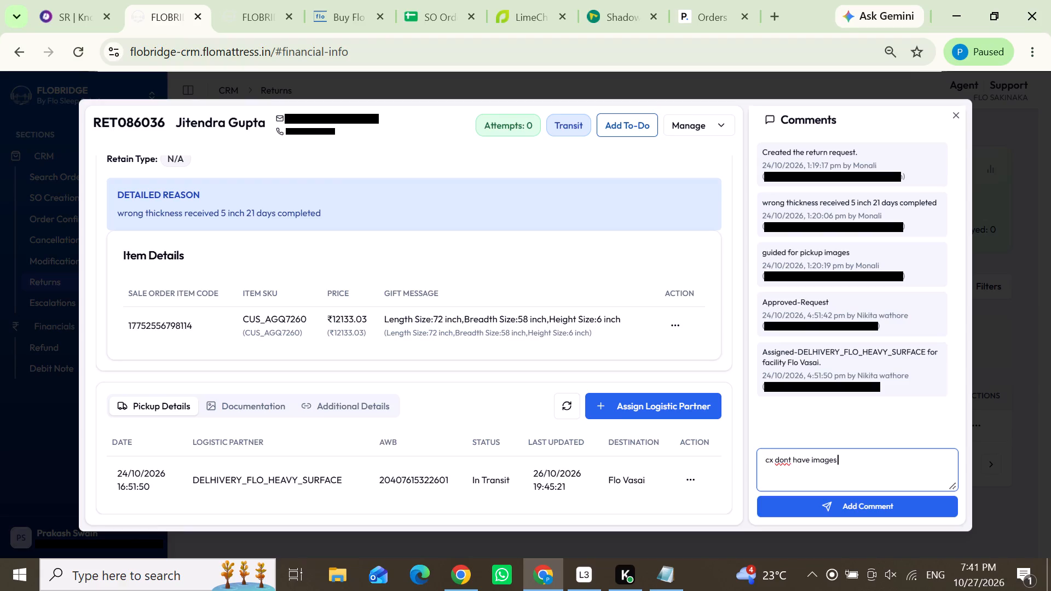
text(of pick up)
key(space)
click(810, 512)
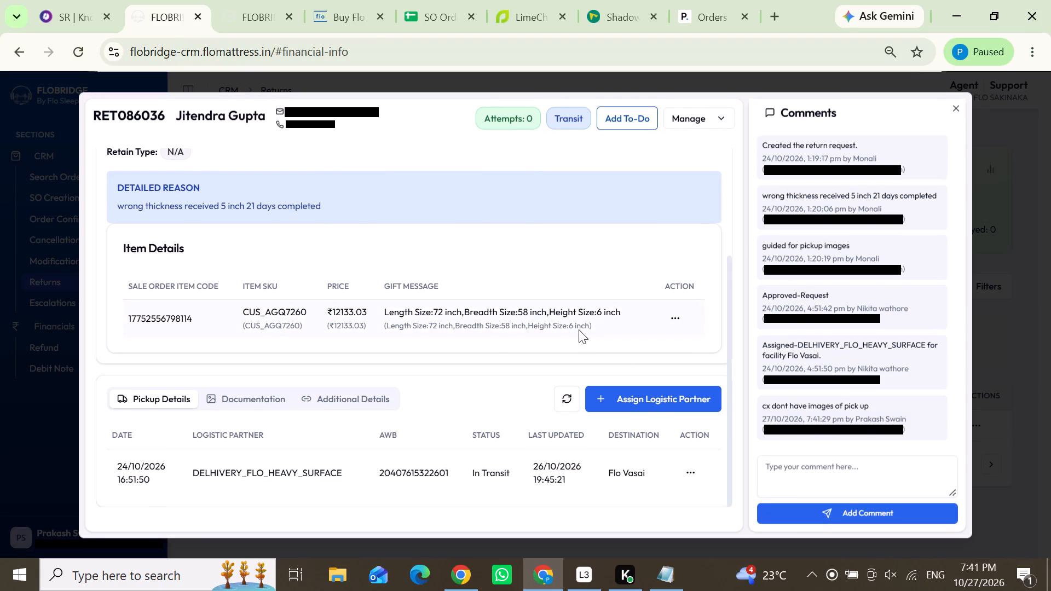
Examine the return's two mattress measurement photos, additional details and return information, and go back to the Knowlarity call.
scroll(412, 370, down, 3)
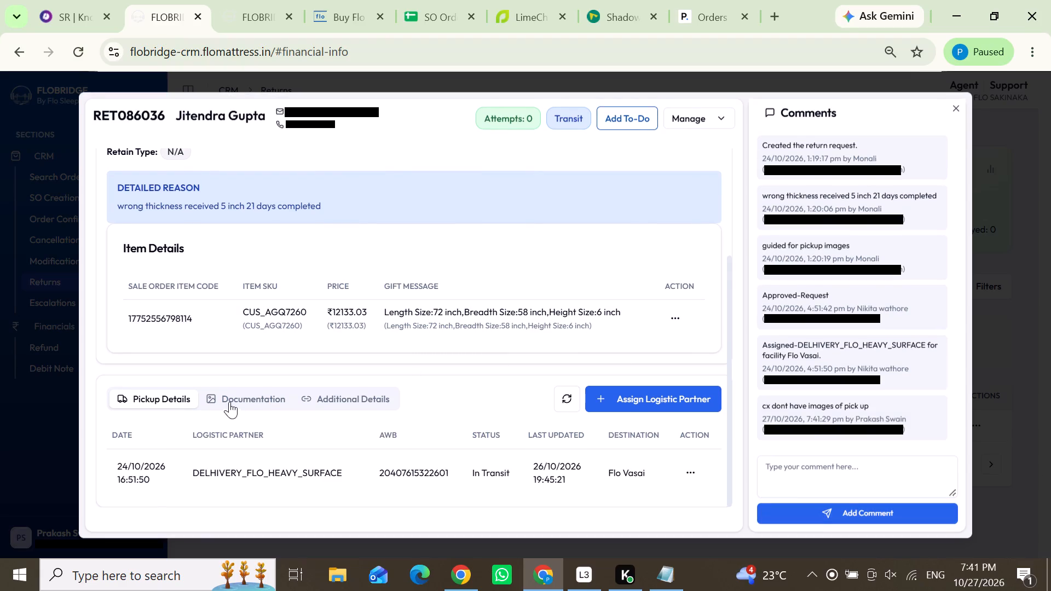
click(241, 399)
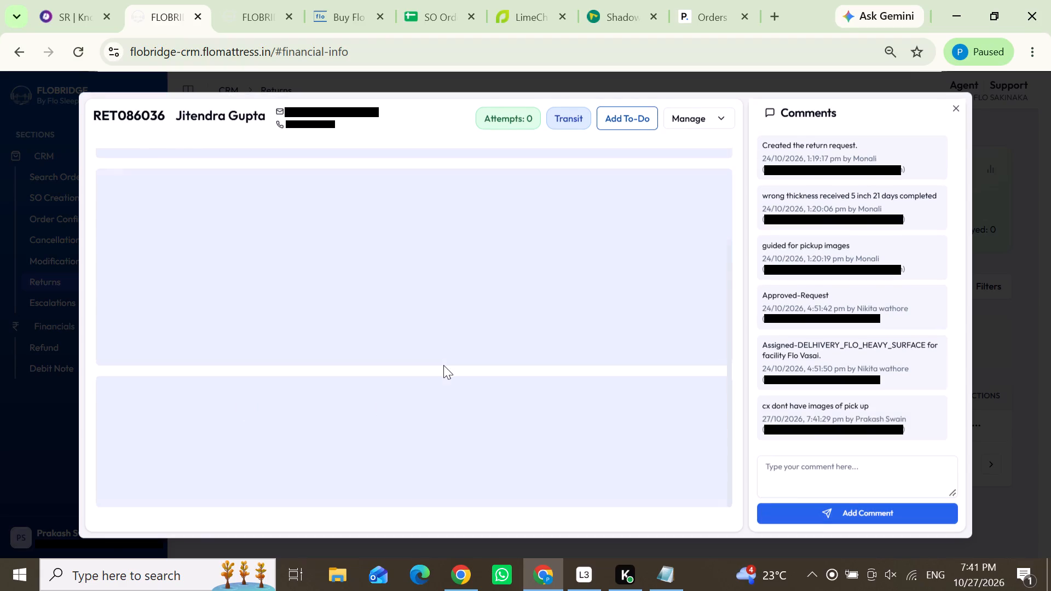
scroll(444, 364, down, 4)
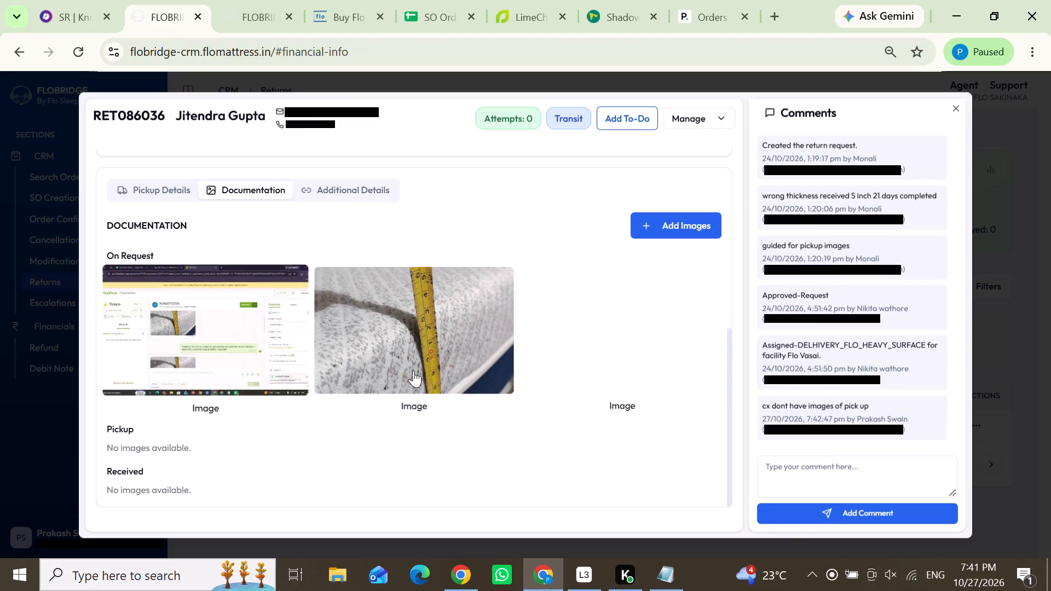
click(418, 370)
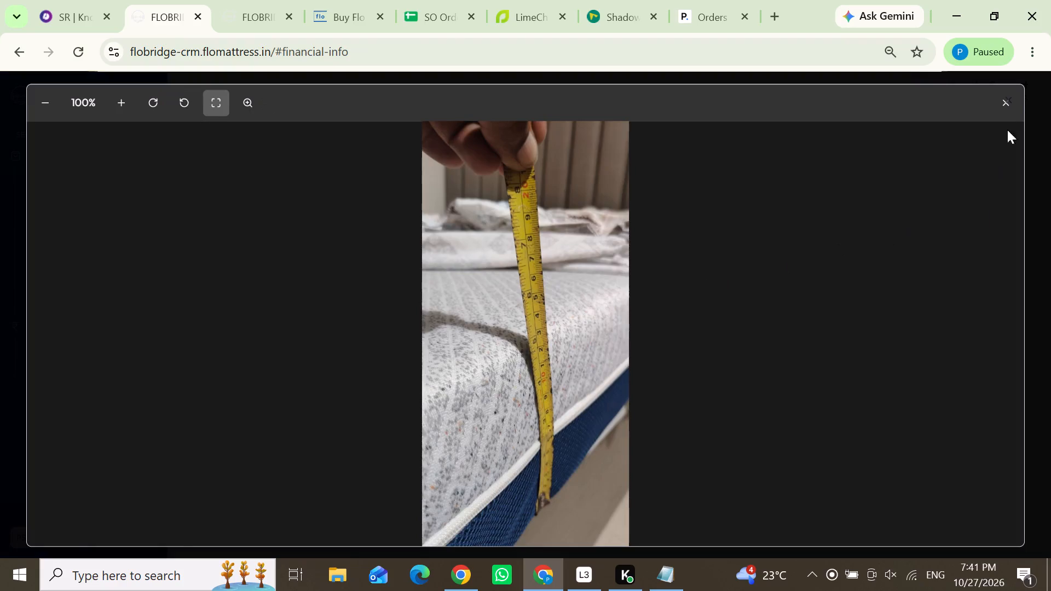
click(1013, 94)
click(593, 307)
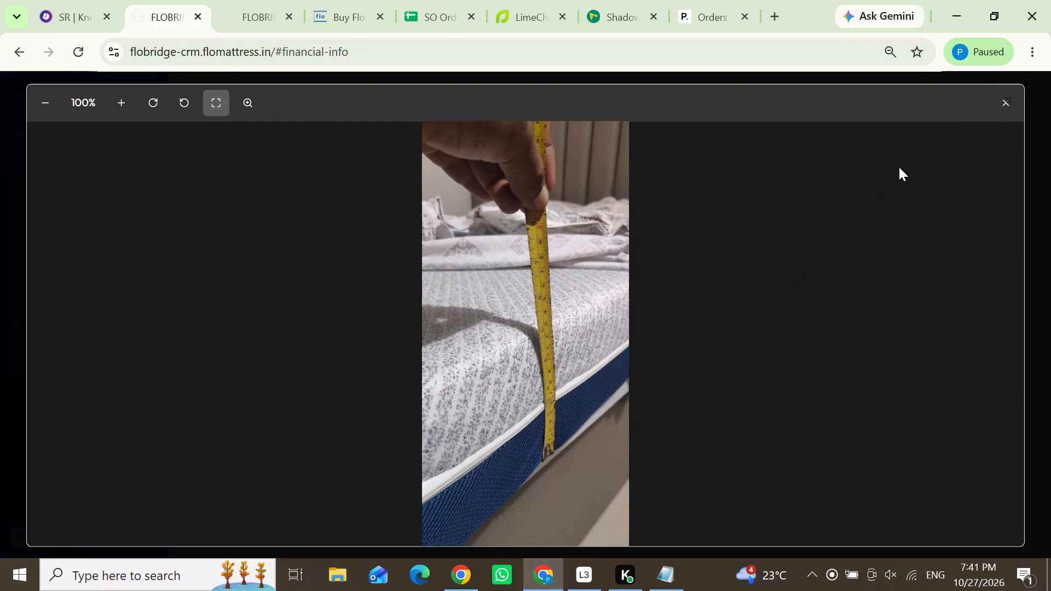
click(1014, 103)
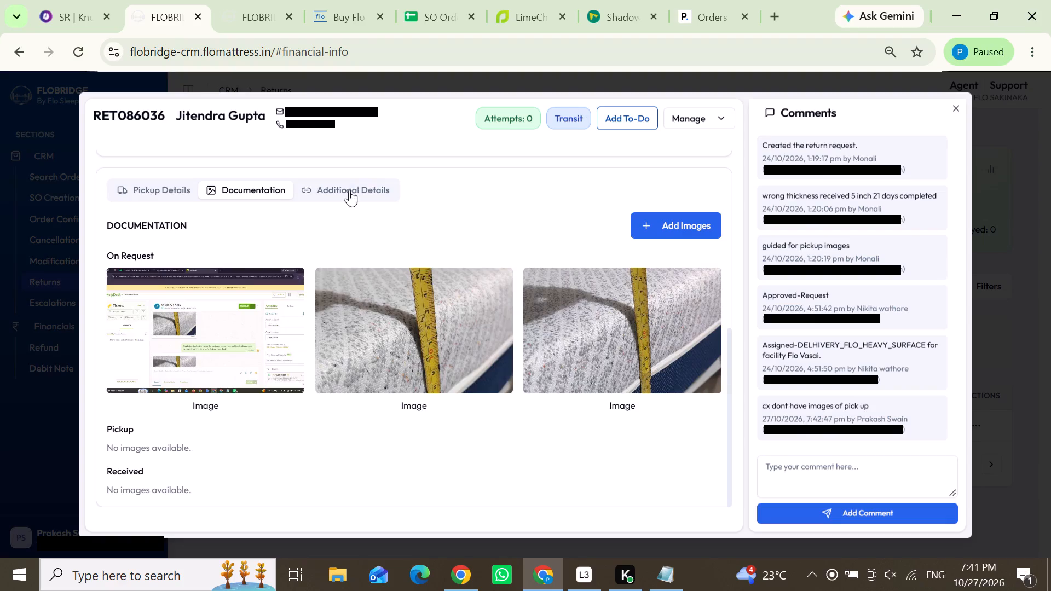
click(349, 190)
scroll(377, 293, down, 2)
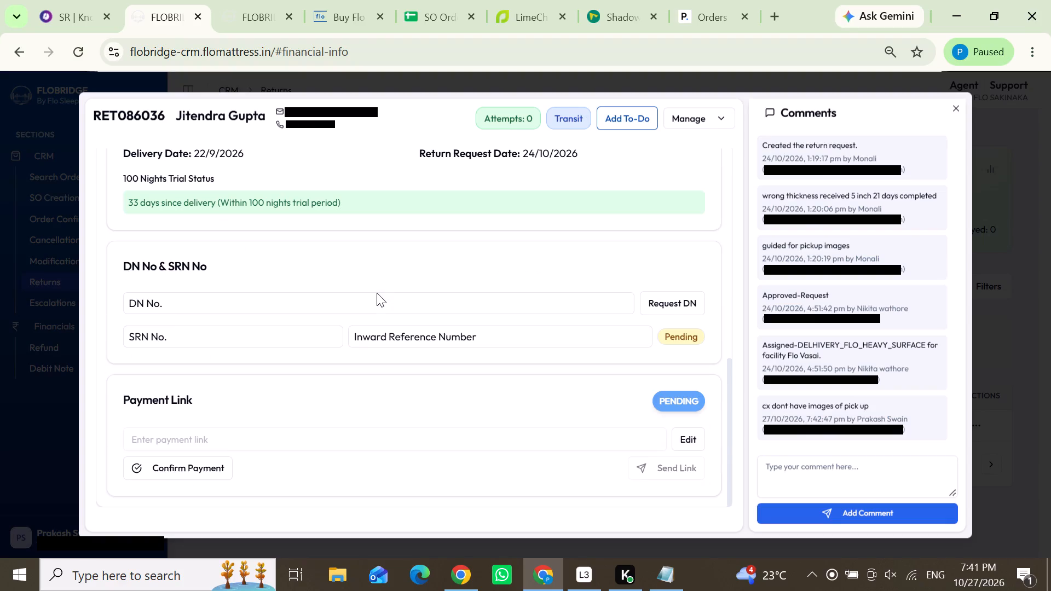
scroll(377, 293, up, 2)
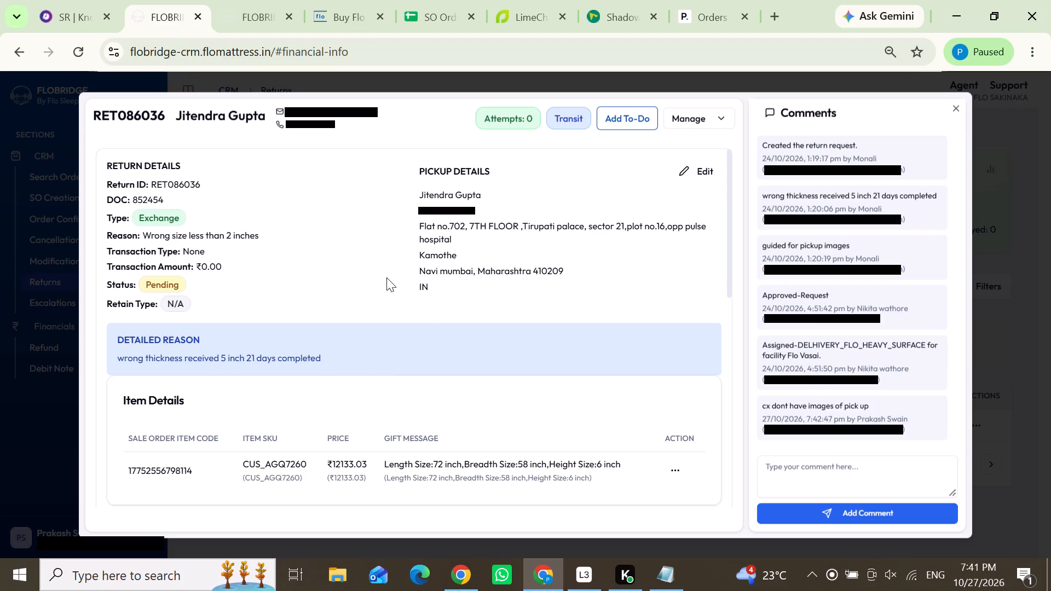
click(69, 5)
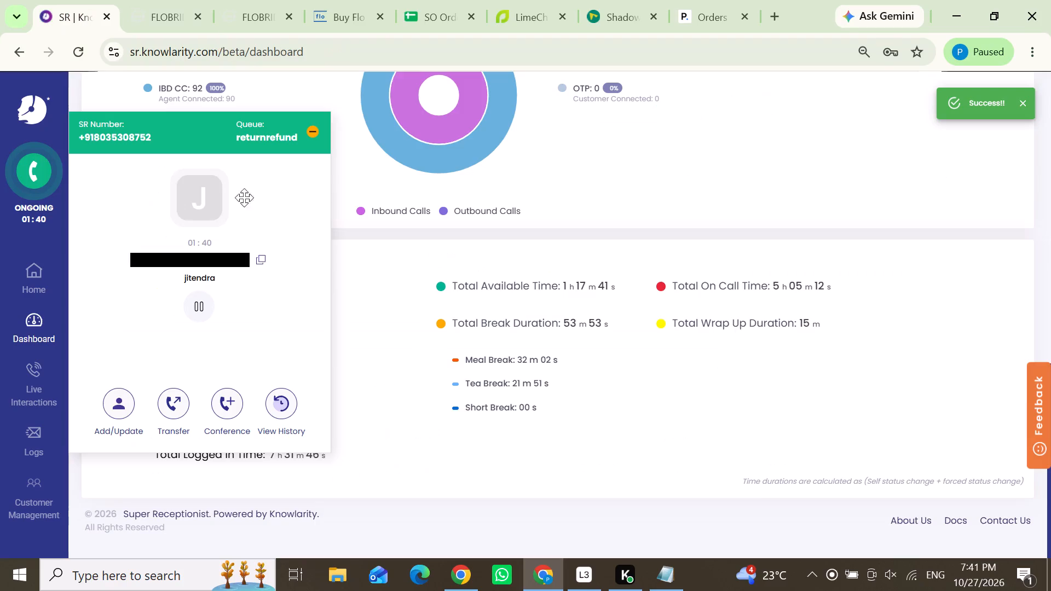
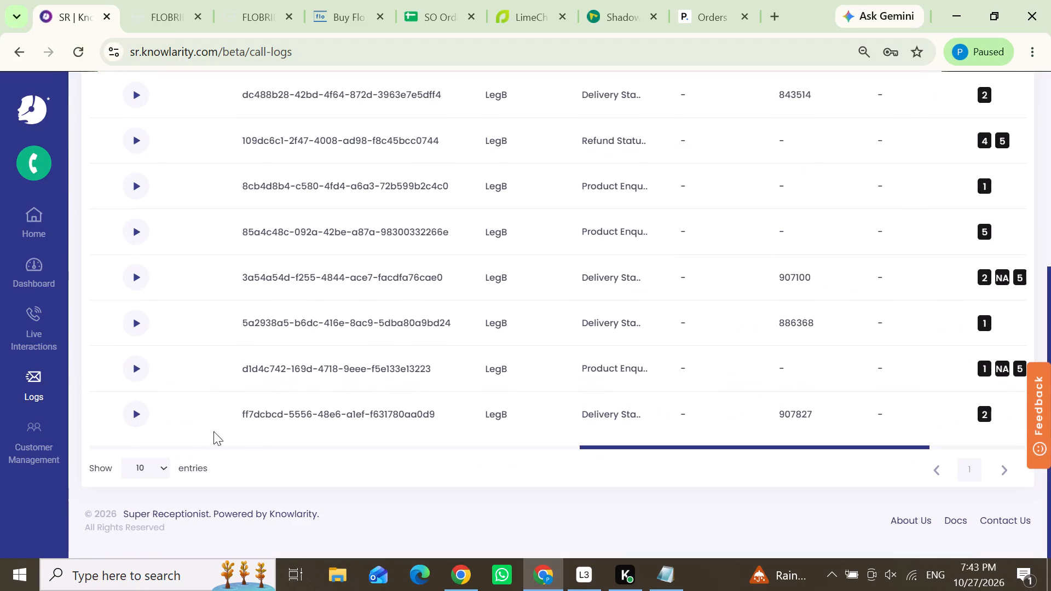
Show 50 entries in the Knowlarity call logs and look through the calls' dispositions and notes.
click(154, 461)
click(156, 523)
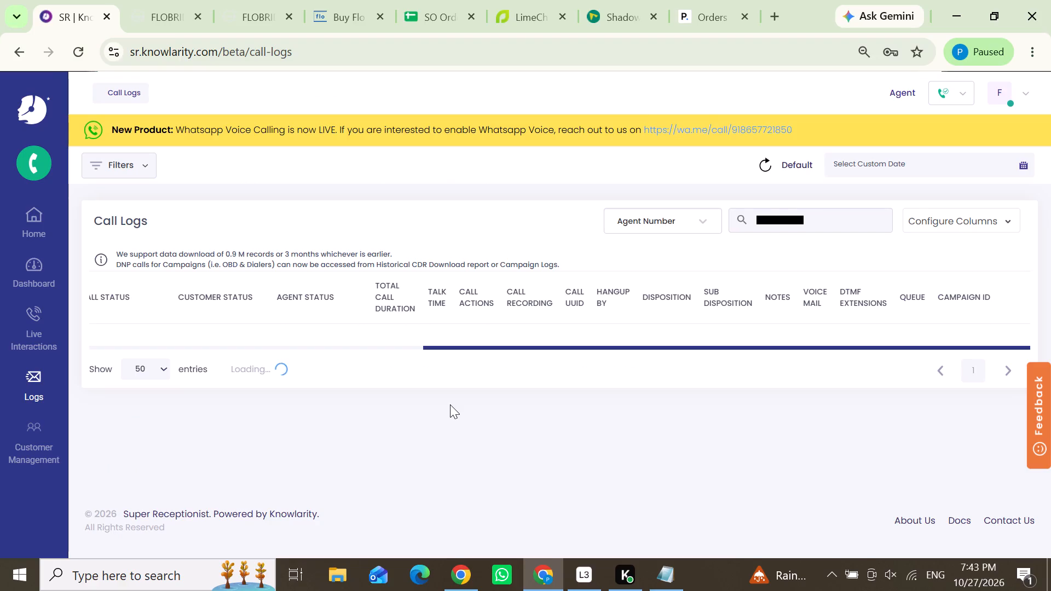
scroll(450, 404, down, 1)
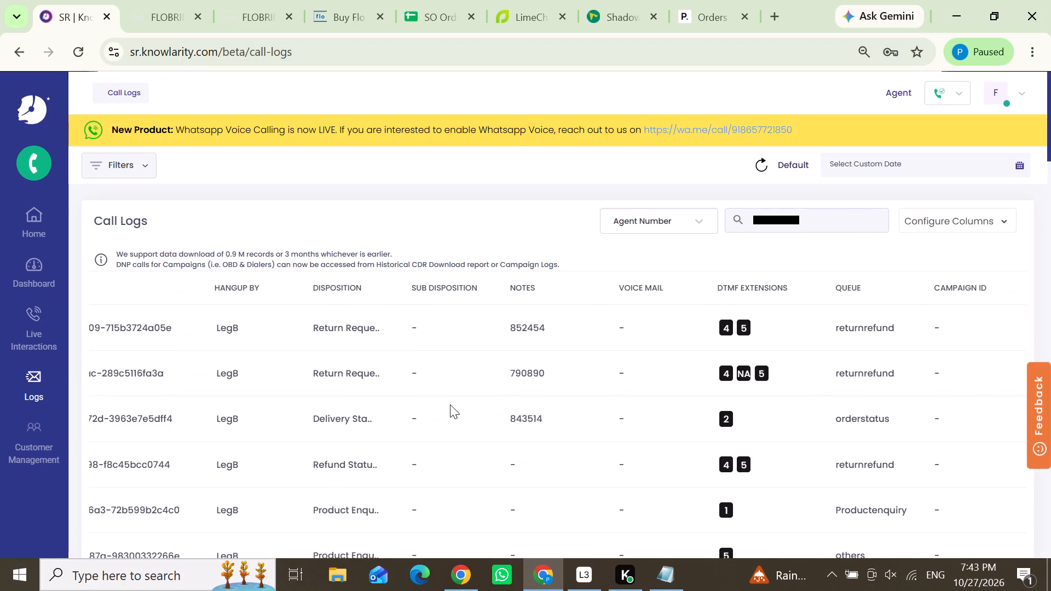
scroll(450, 404, down, 6)
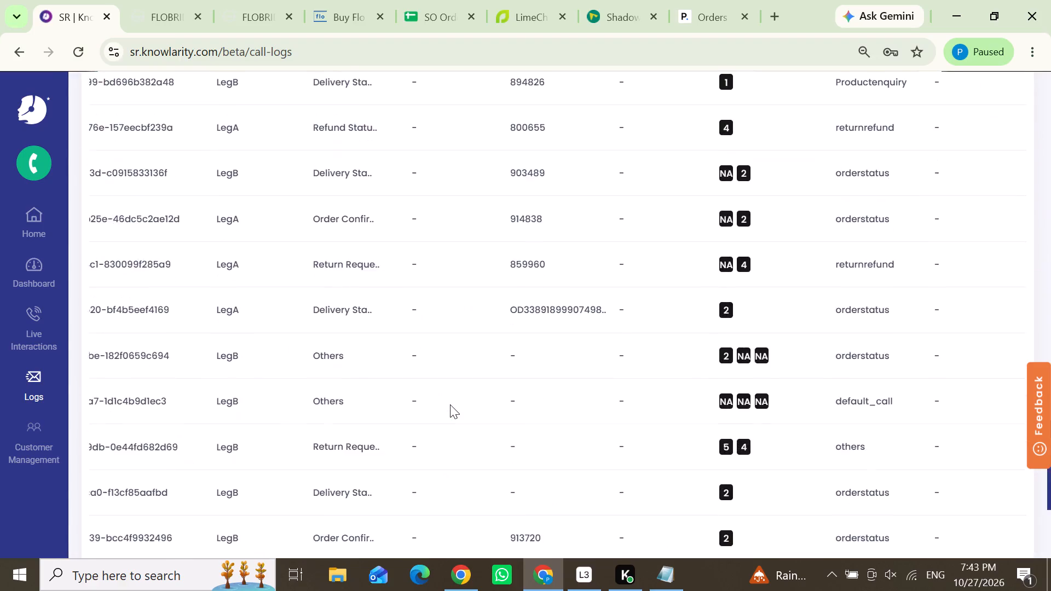
scroll(450, 404, down, 1)
scroll(353, 414, up, 4)
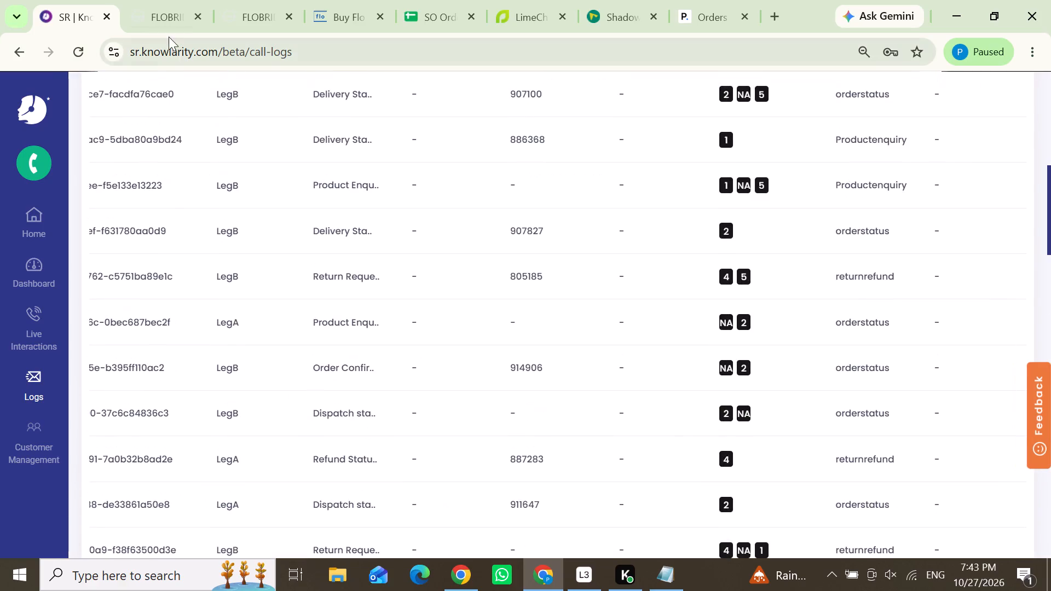
In FloBridge, search orders by Notification Mobile using the customer's phone number.
click(161, 6)
click(81, 115)
click(55, 170)
click(55, 170)
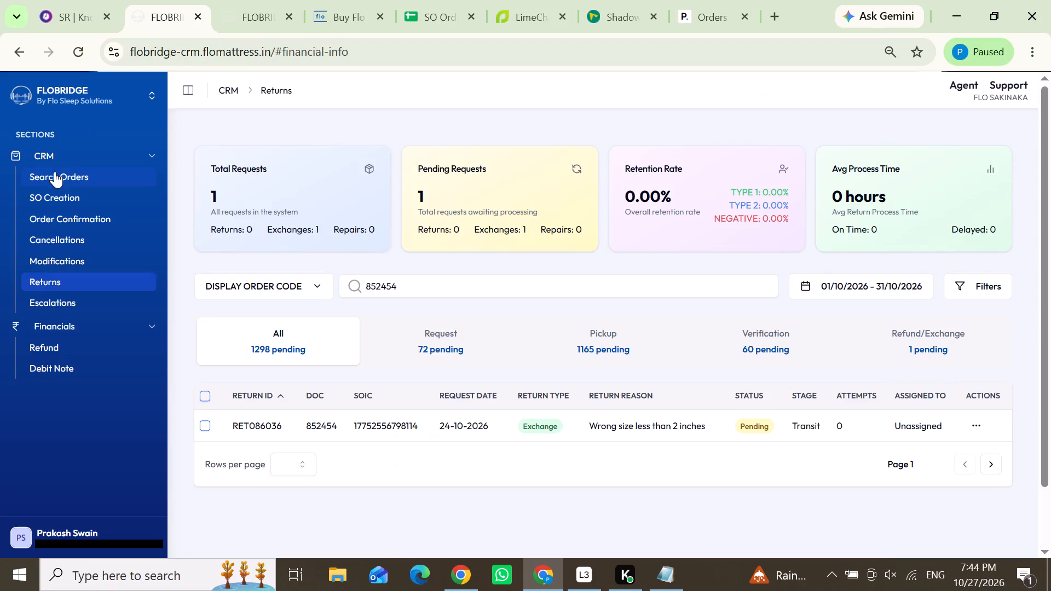
click(412, 147)
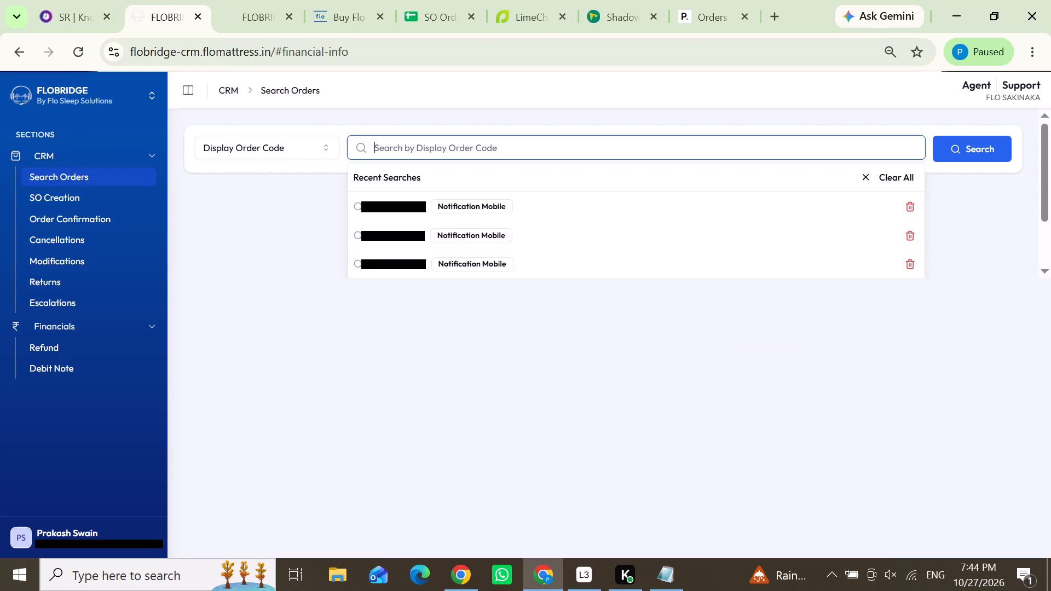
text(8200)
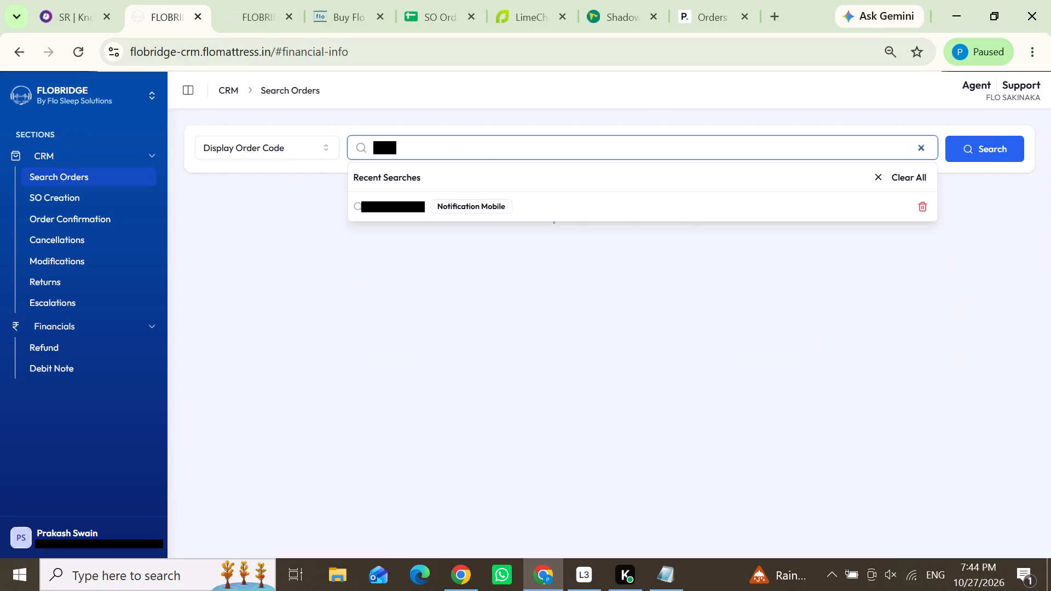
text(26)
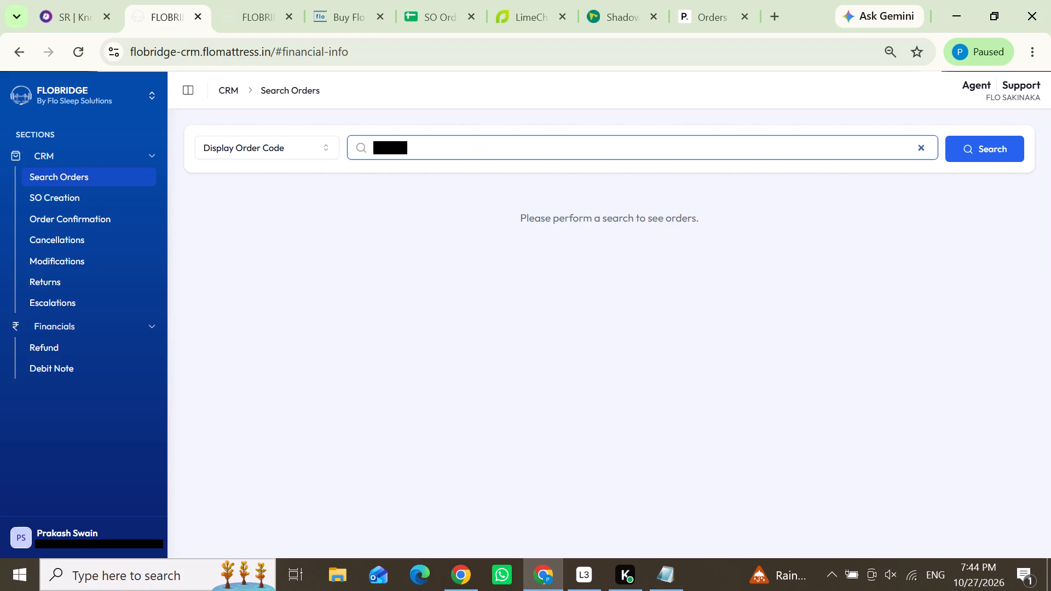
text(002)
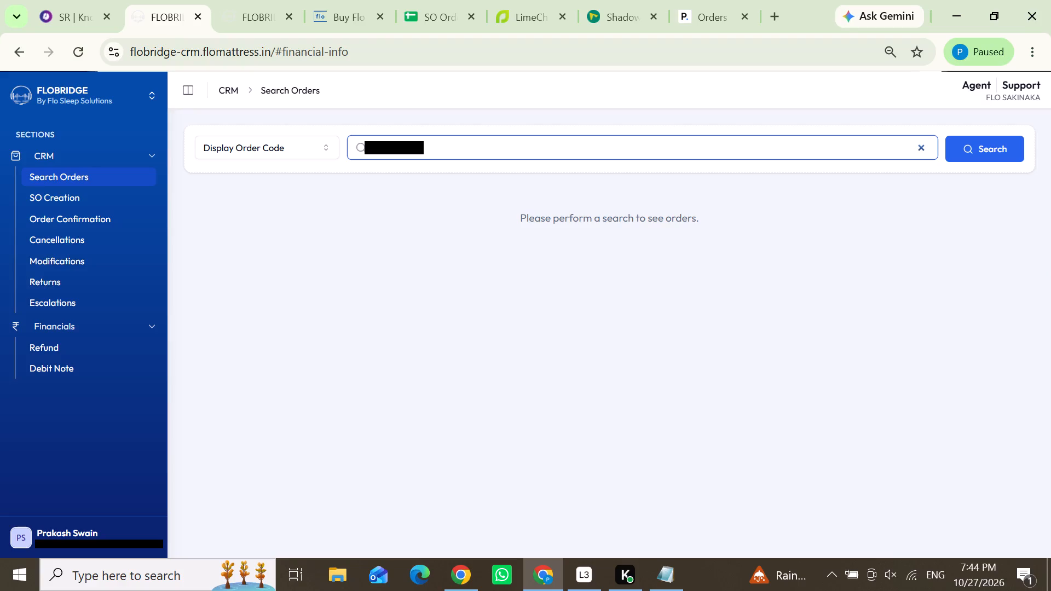
click(395, 148)
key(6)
click(297, 152)
click(292, 191)
click(983, 147)
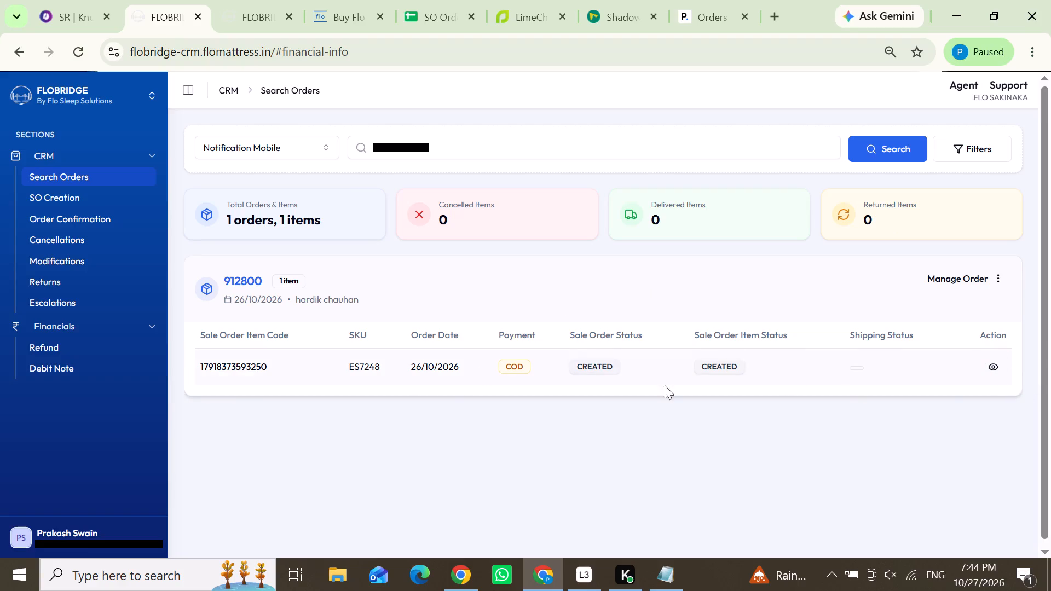
click(1001, 367)
click(404, 301)
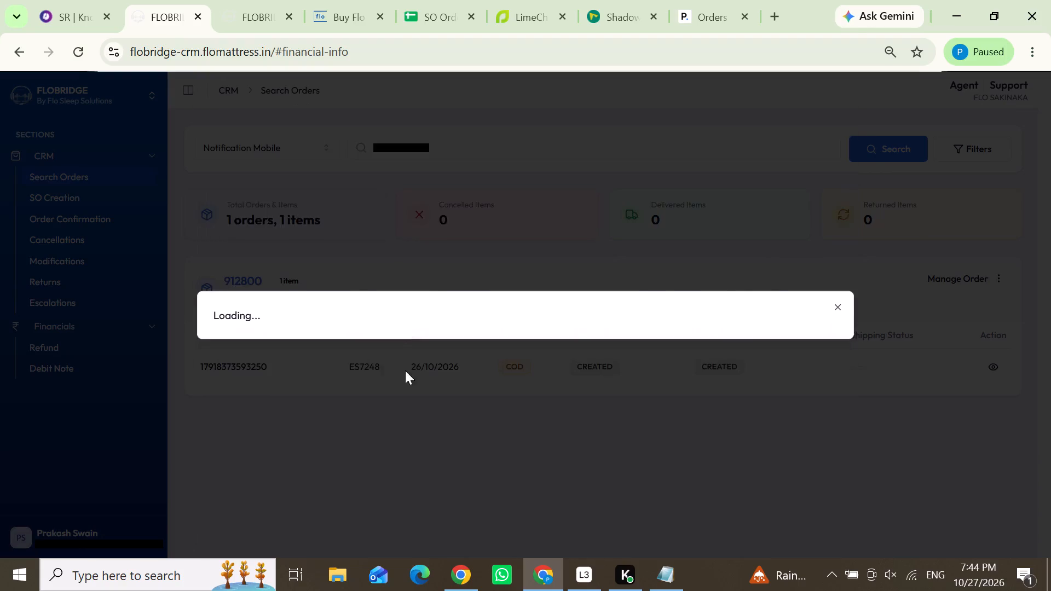
scroll(539, 450, down, 3)
click(466, 520)
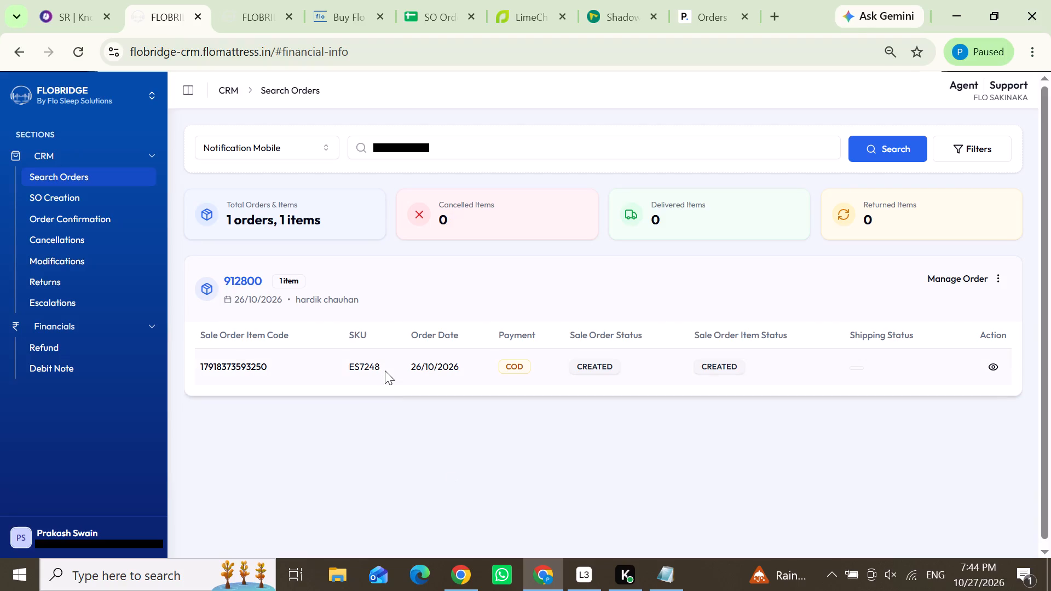
drag(266, 283, 186, 281)
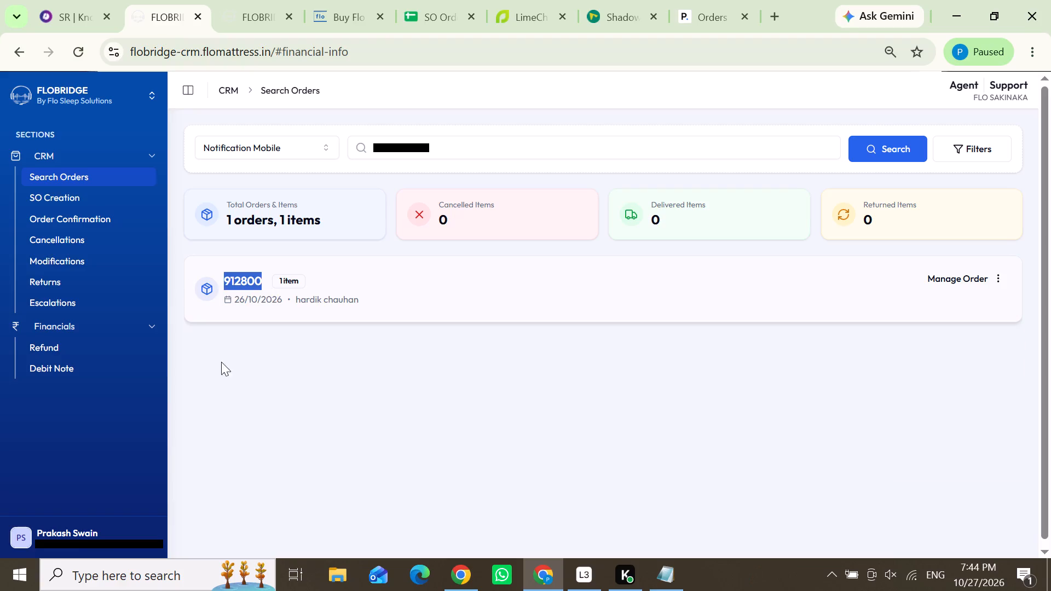
click(56, 0)
scroll(615, 292, down, 4)
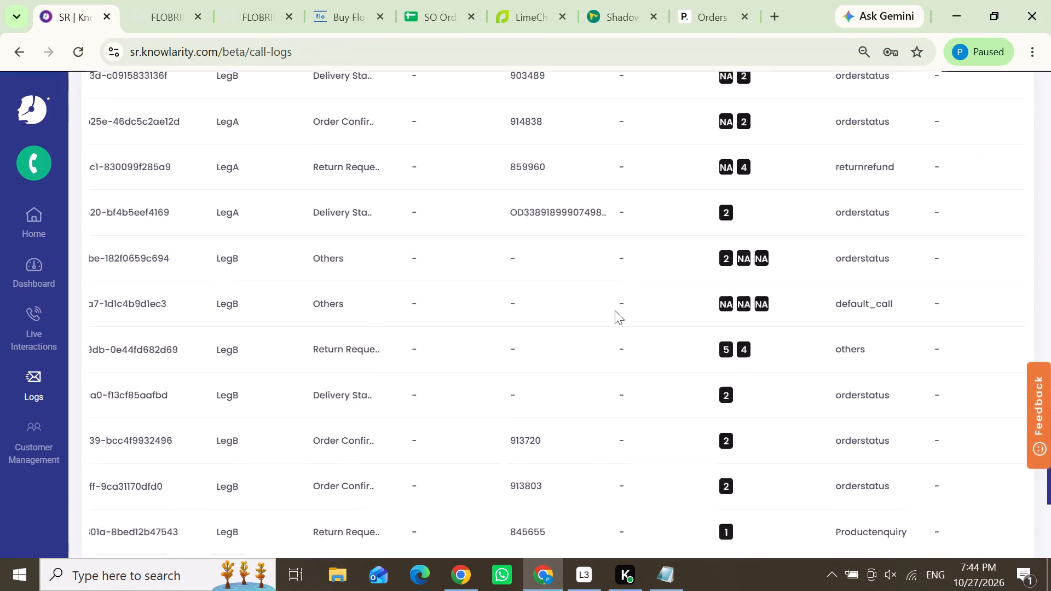
scroll(615, 310, down, 1)
scroll(615, 318, up, 8)
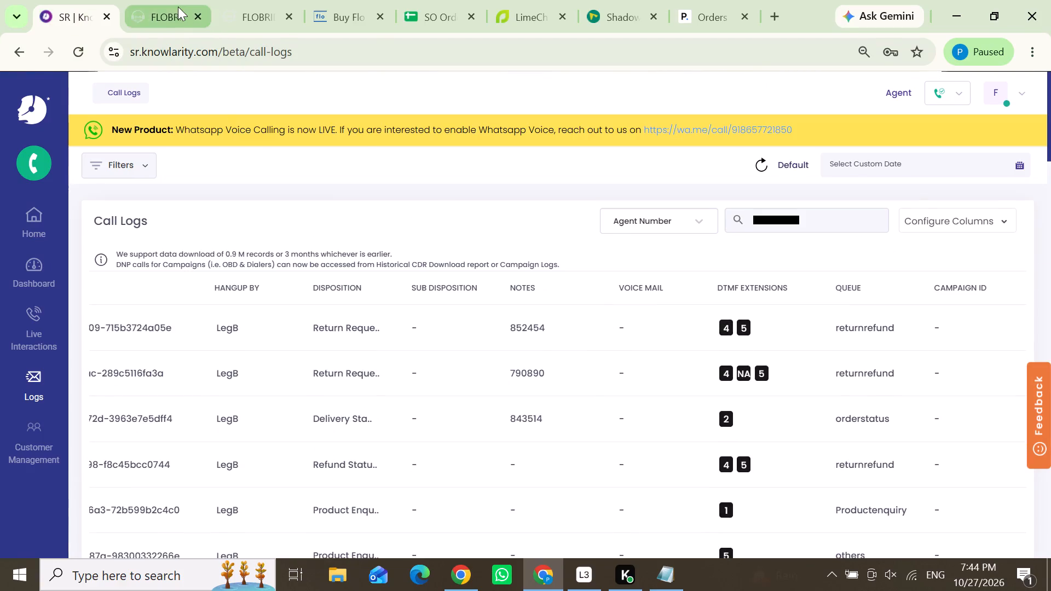
click(177, 6)
click(571, 318)
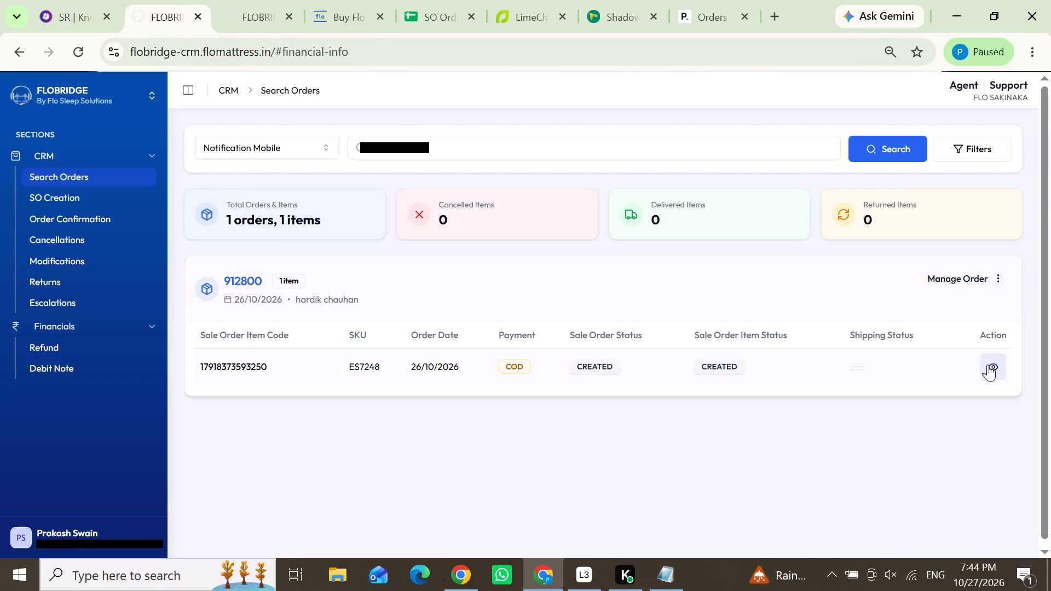
click(988, 364)
click(389, 294)
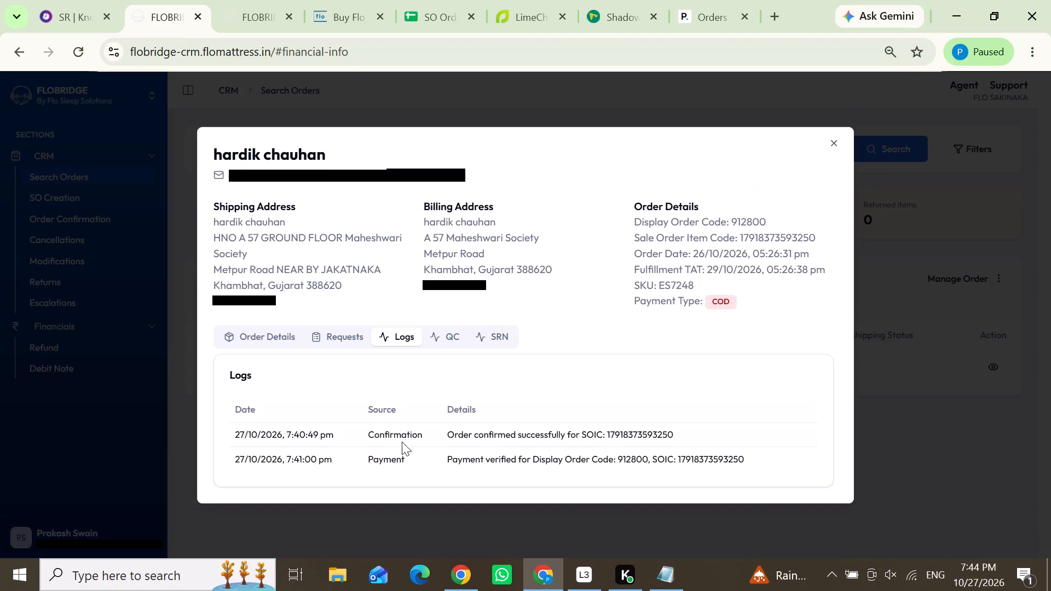
click(482, 508)
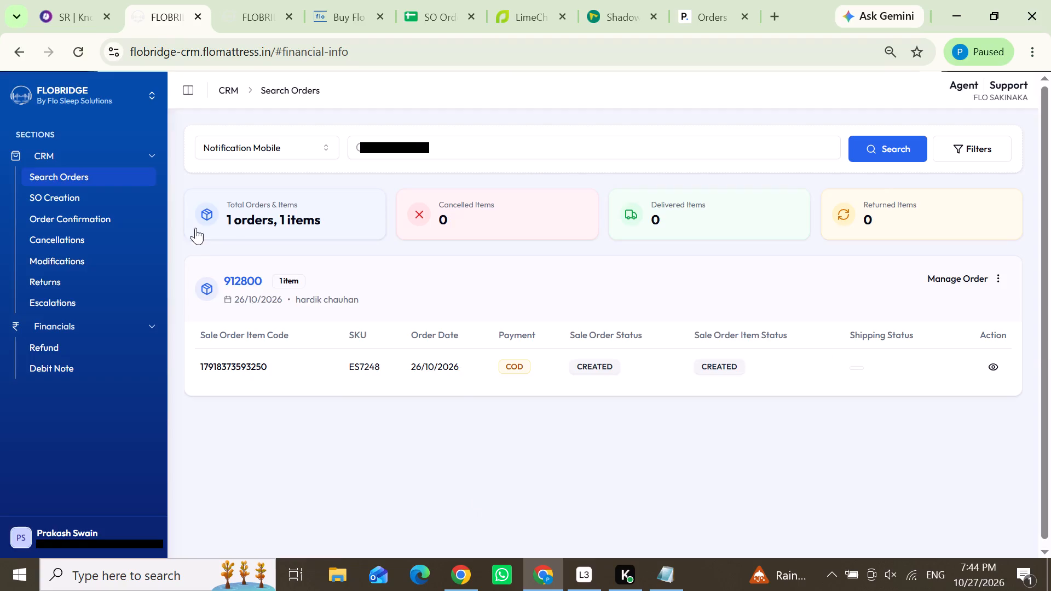
click(89, 10)
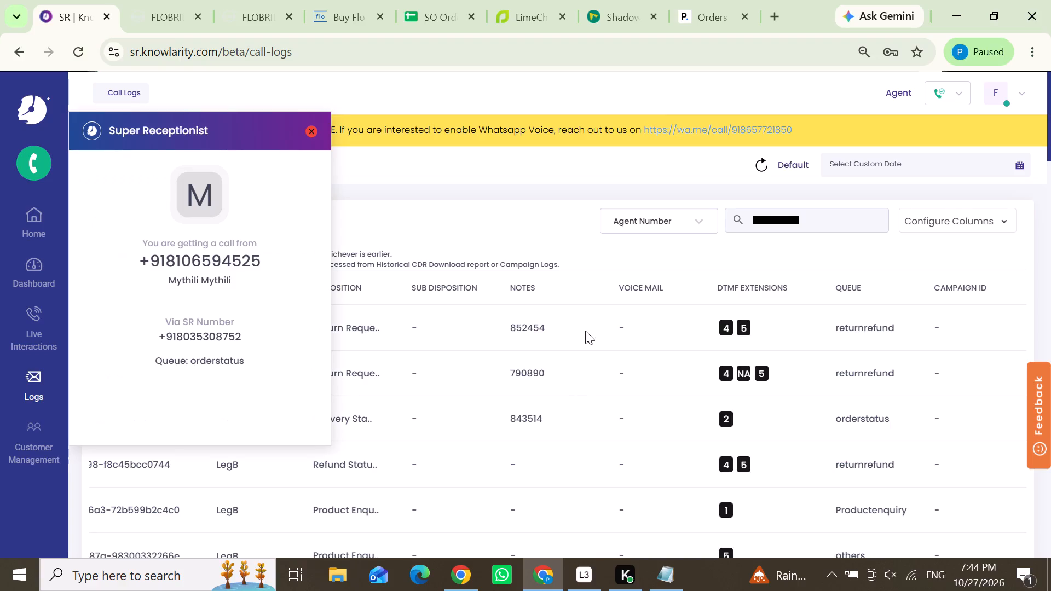
click(452, 587)
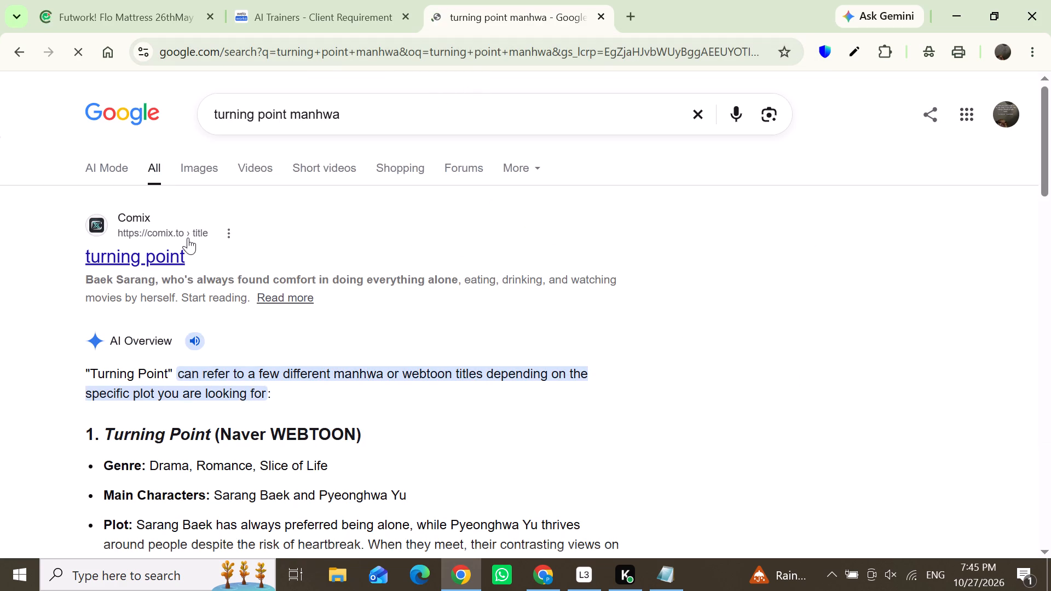
click(150, 251)
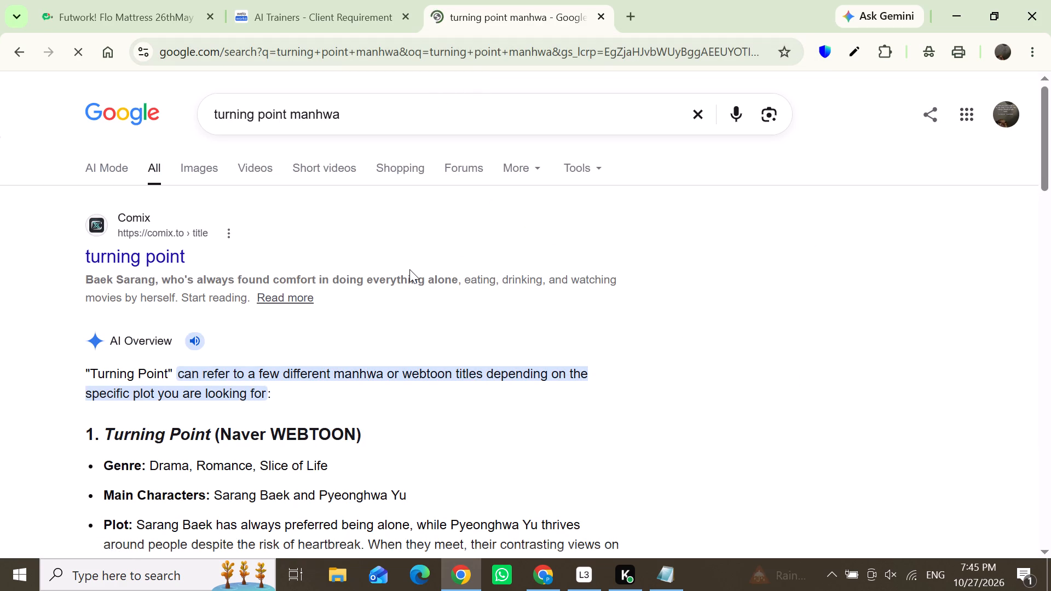